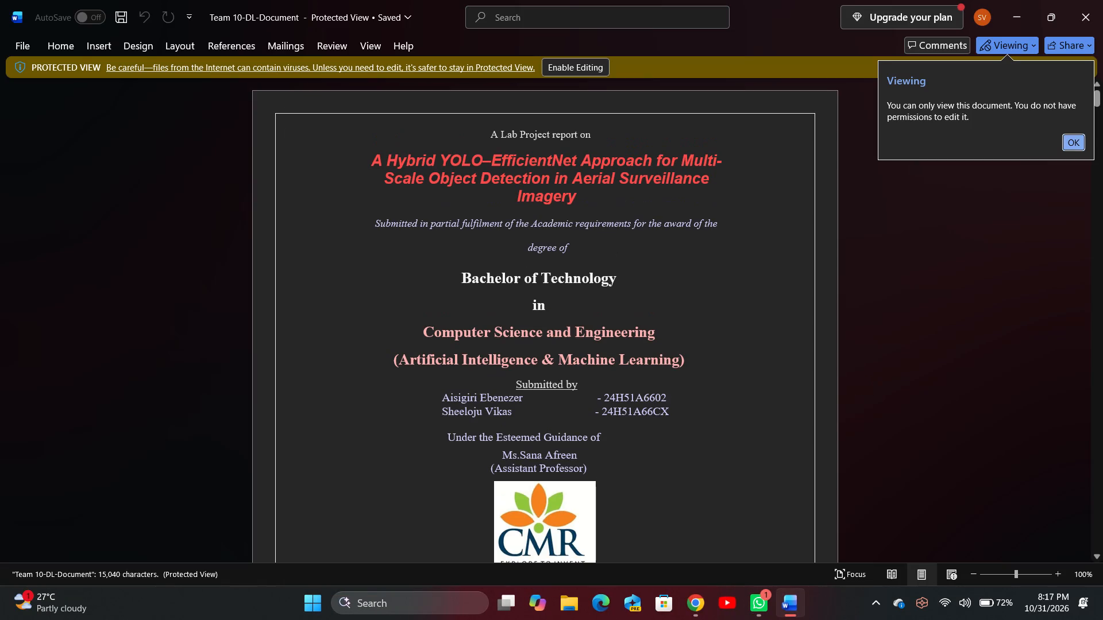
# Enable editing for the protected Team 10-DL-Document lab project report.
pyautogui.scroll(-3, 640, 382)
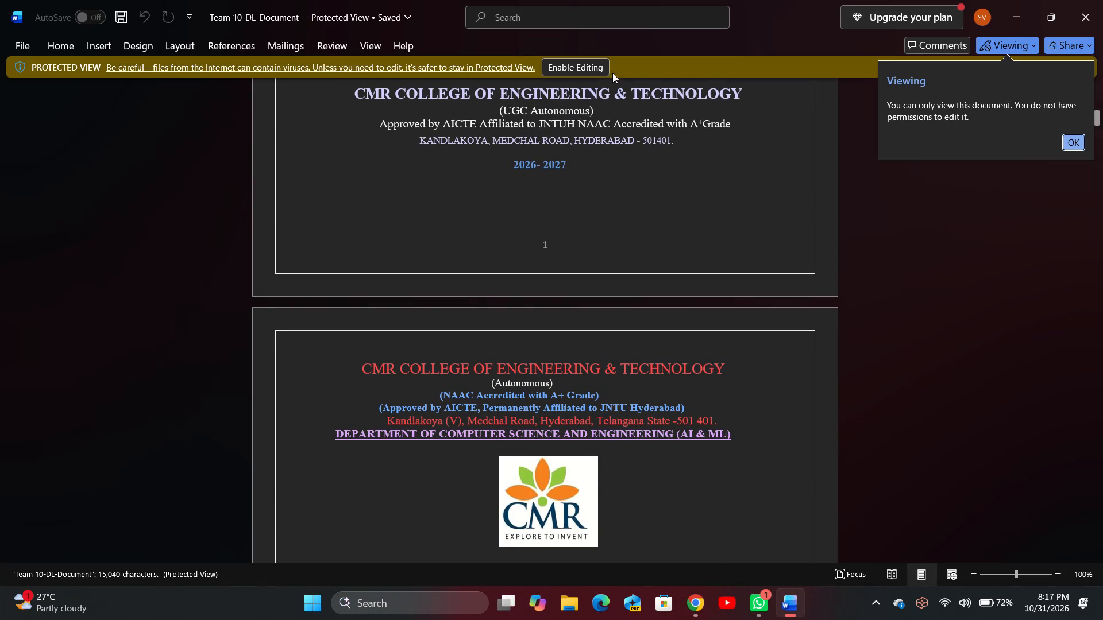
pyautogui.click(591, 68)
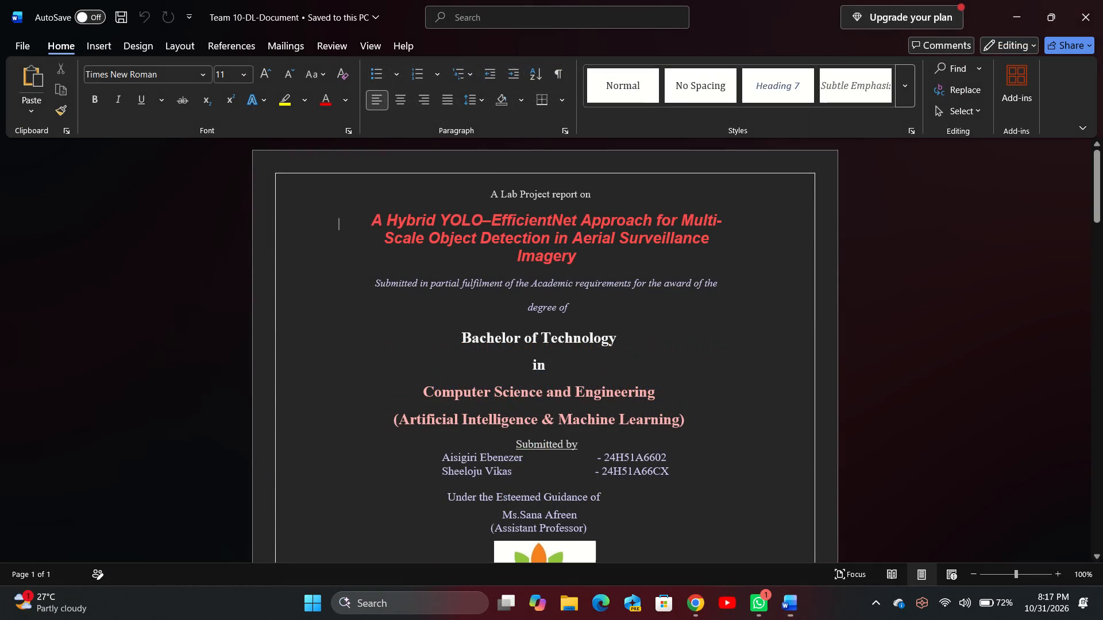
# Look through the report's cover page, from the title down to the college details and academic year.
pyautogui.scroll(-2, 600, 312)
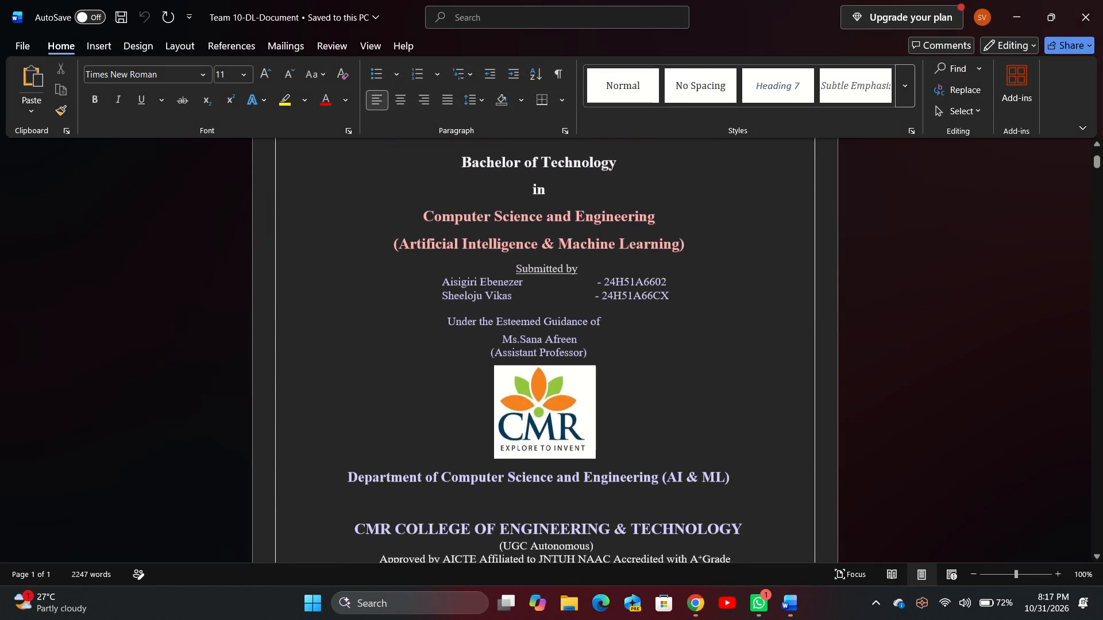
pyautogui.scroll(-1, 600, 312)
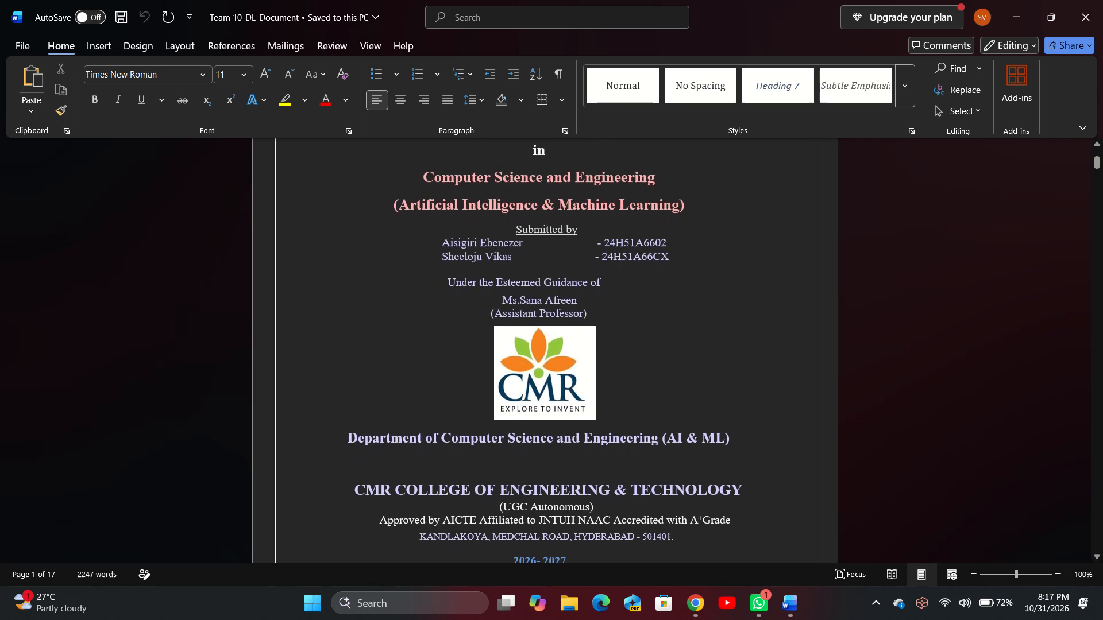
pyautogui.scroll(-1, 600, 312)
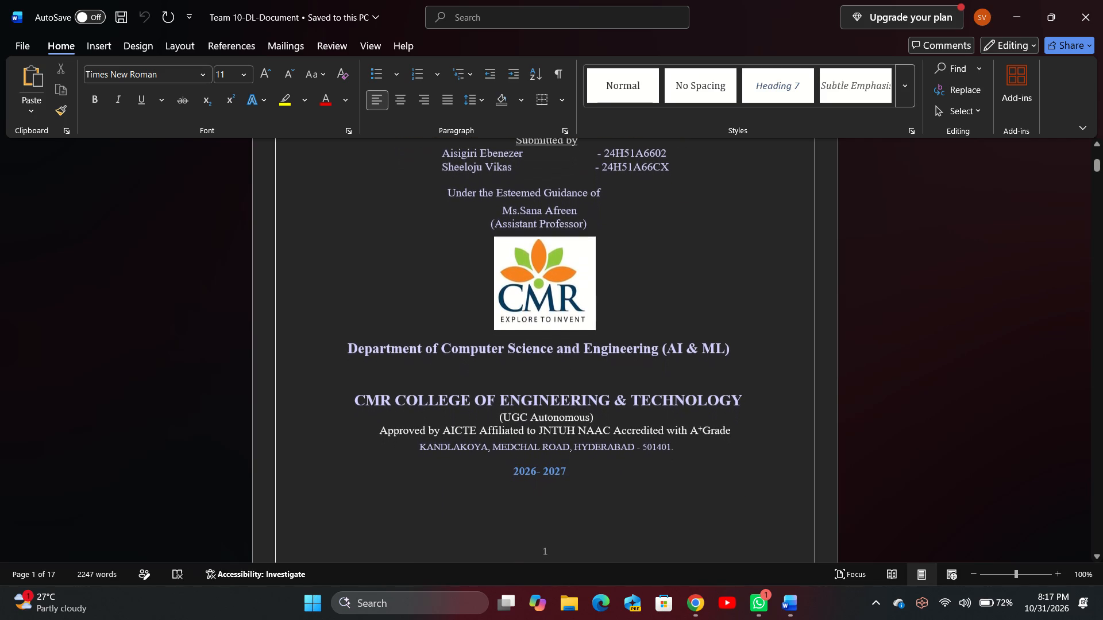
pyautogui.scroll(-1, 600, 312)
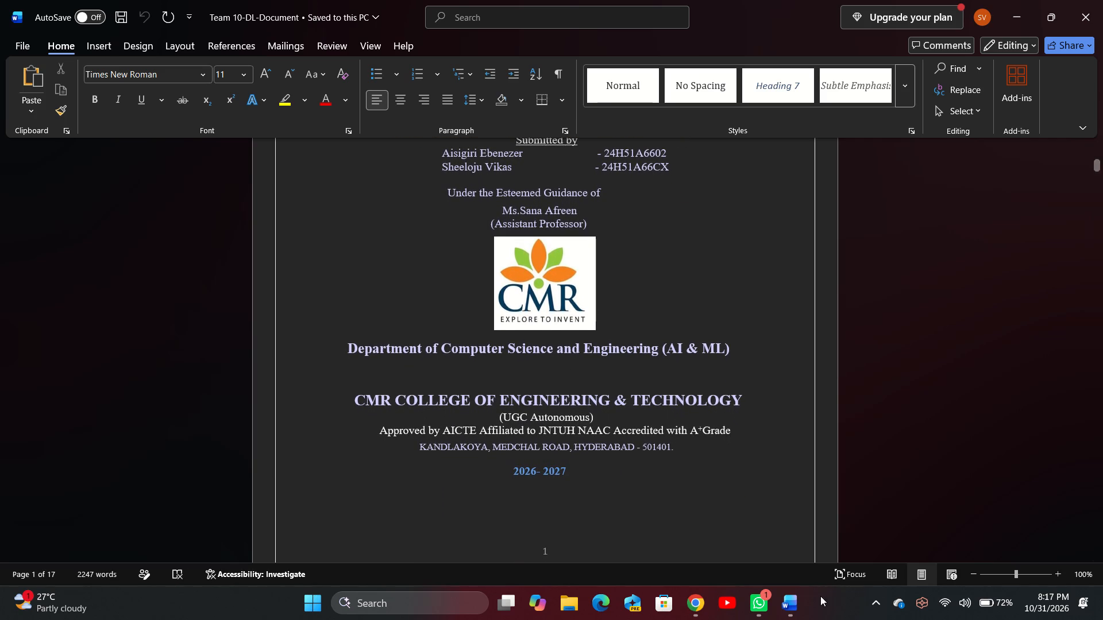
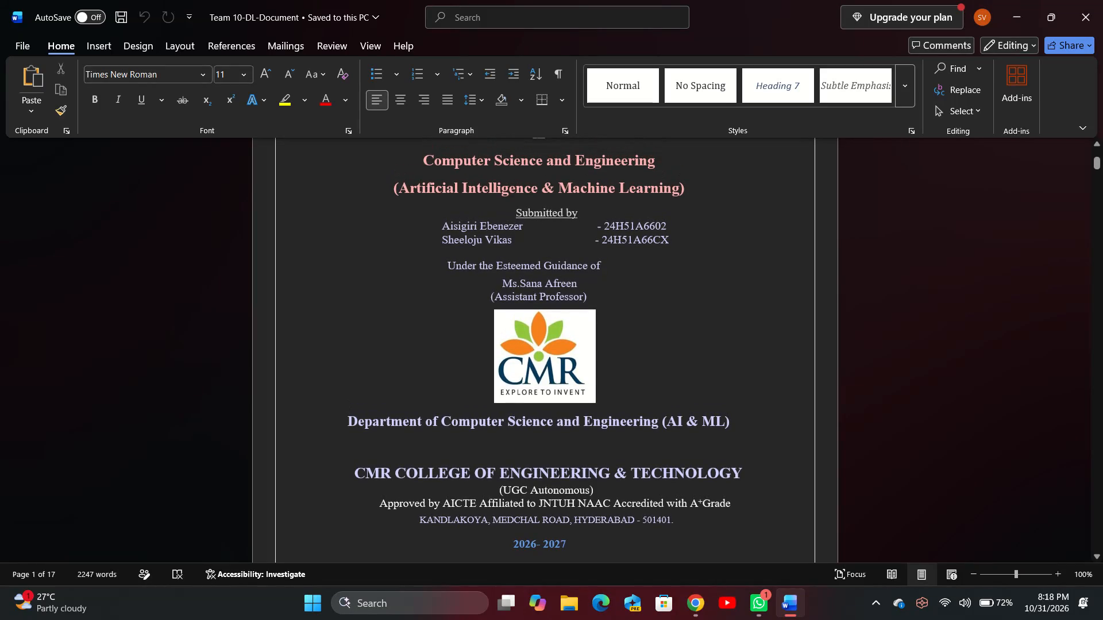
# Review the lab project report's title page and the certificate page that follows it.
pyautogui.scroll(5, 624, 320)
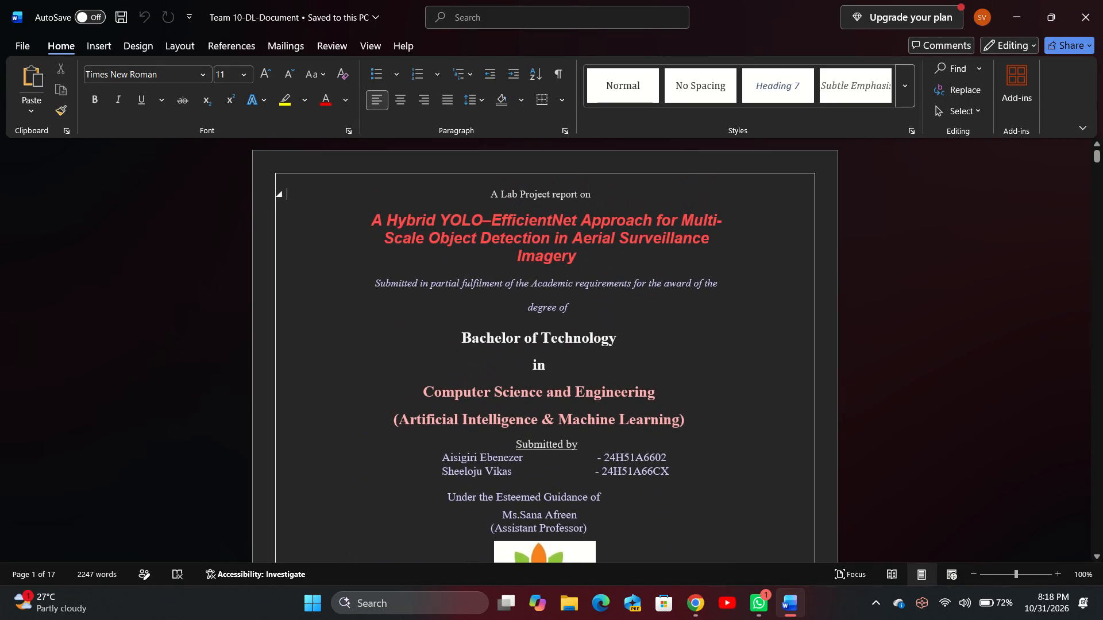
pyautogui.scroll(-3, 624, 320)
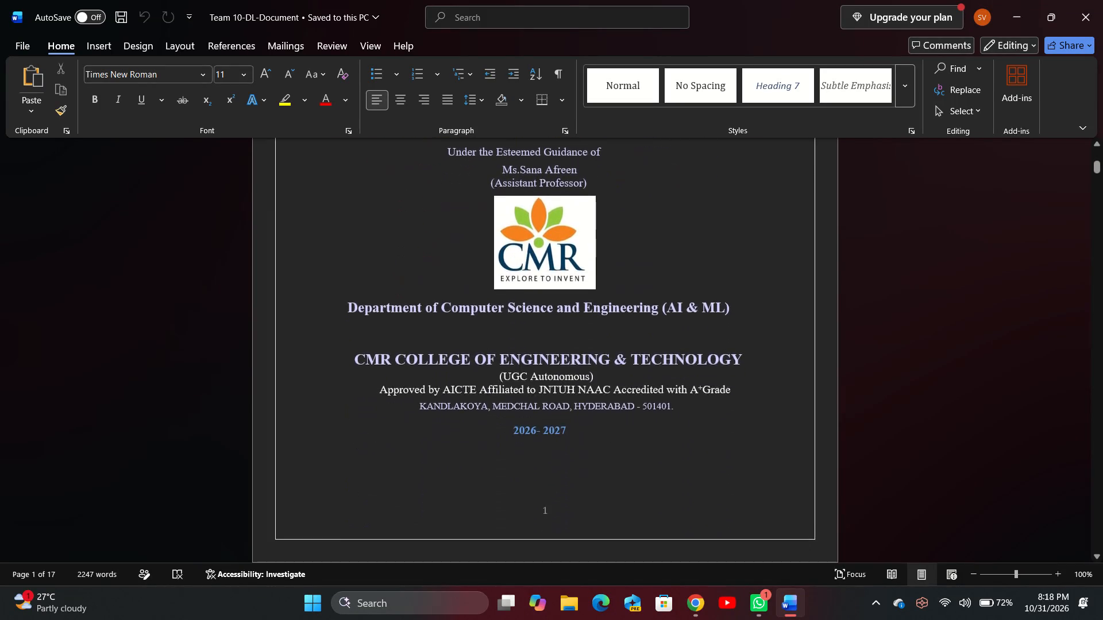
pyautogui.scroll(-3, 624, 320)
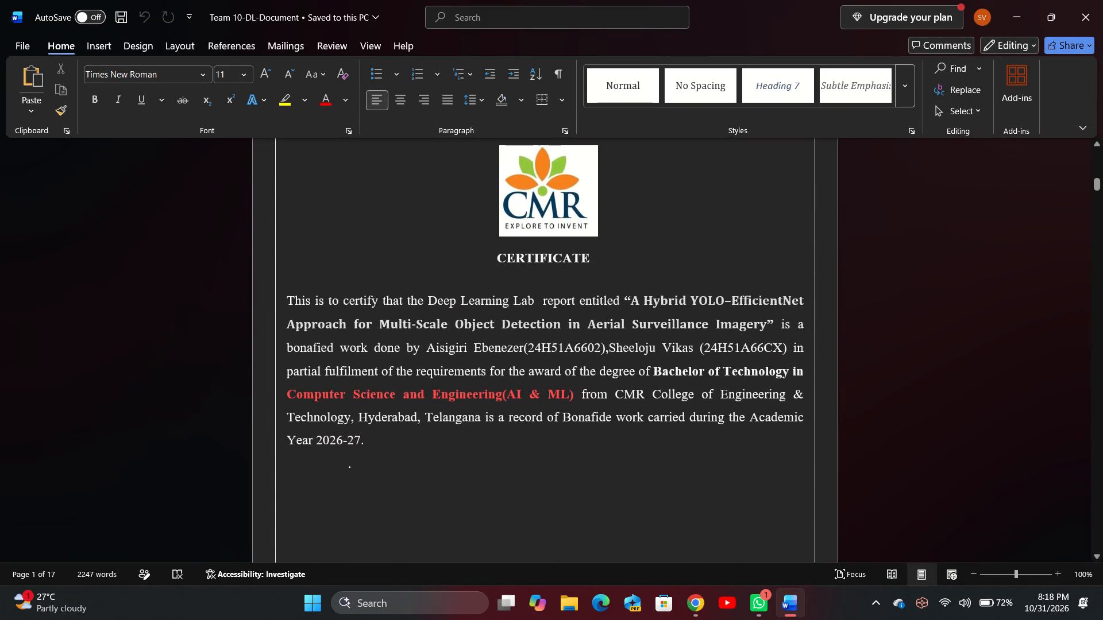
pyautogui.scroll(-1, 624, 320)
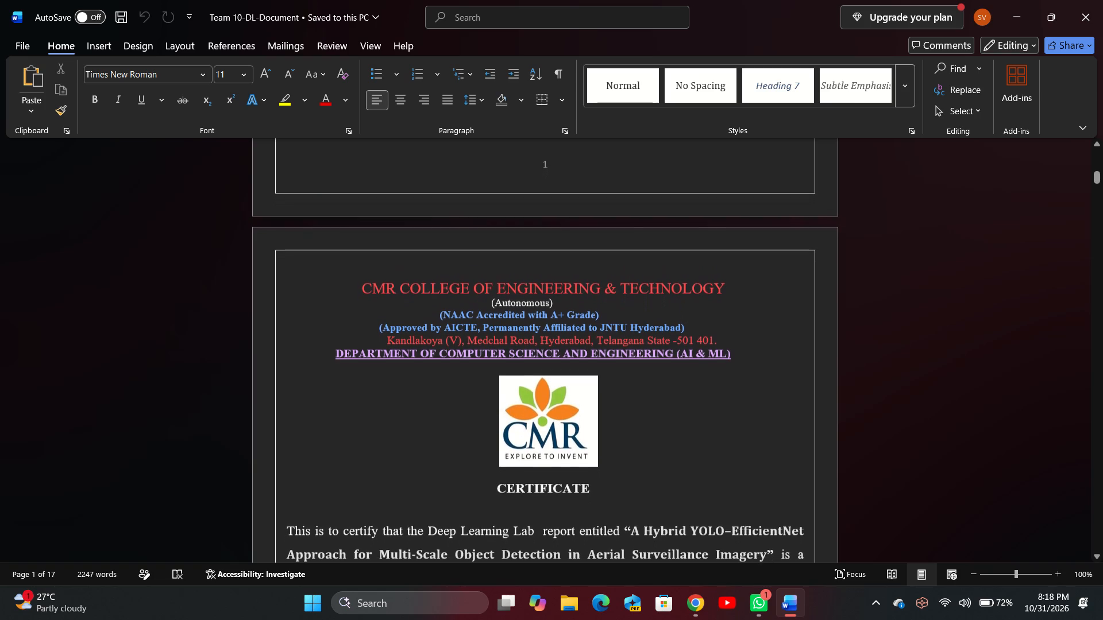
pyautogui.scroll(-1, 624, 320)
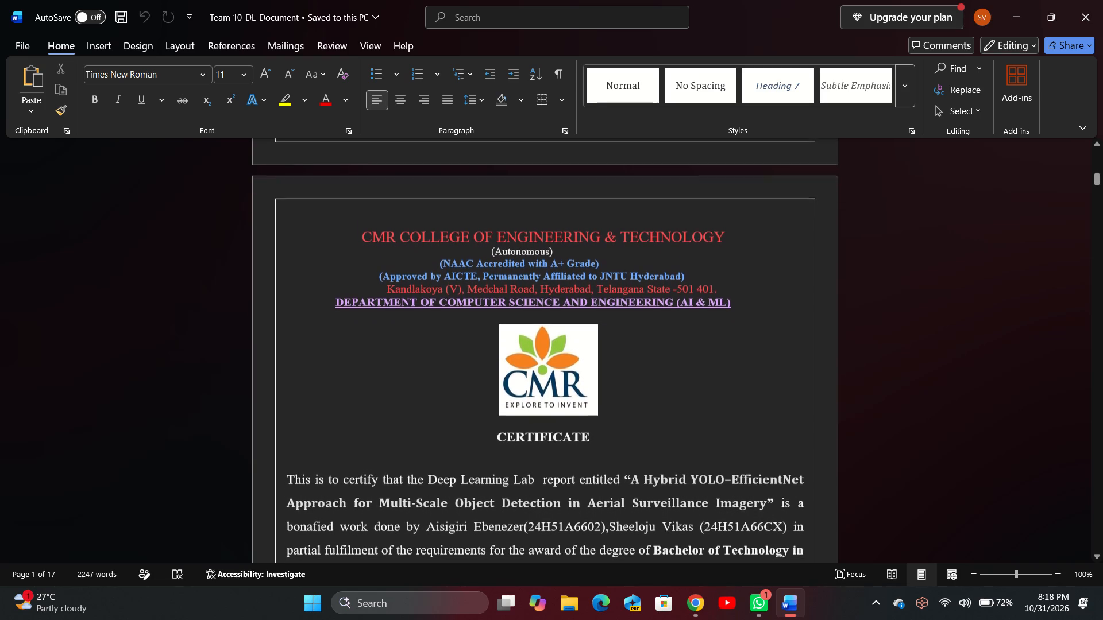
pyautogui.scroll(-1, 624, 320)
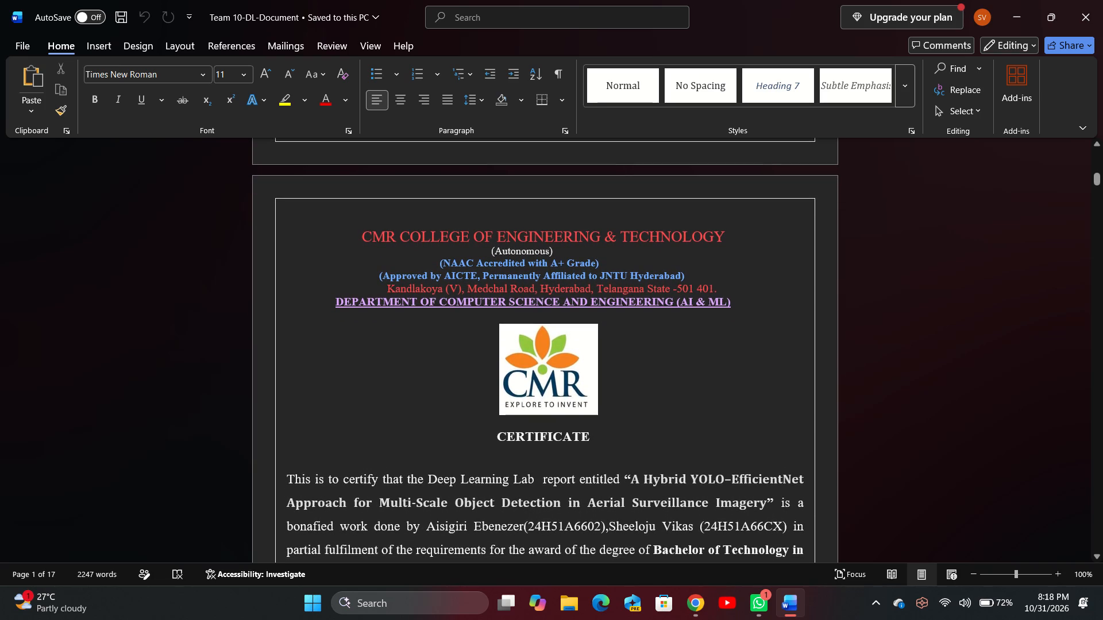
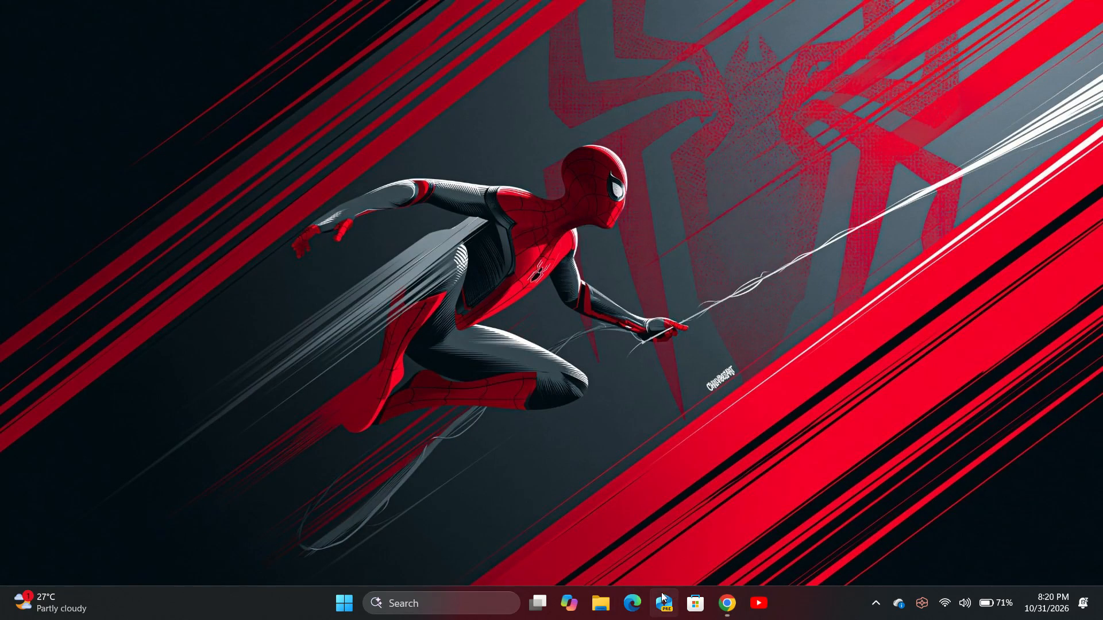
# Open the most recently accessed Team 10-DL-Document from the recent files in File Explorer.
pyautogui.click(603, 609)
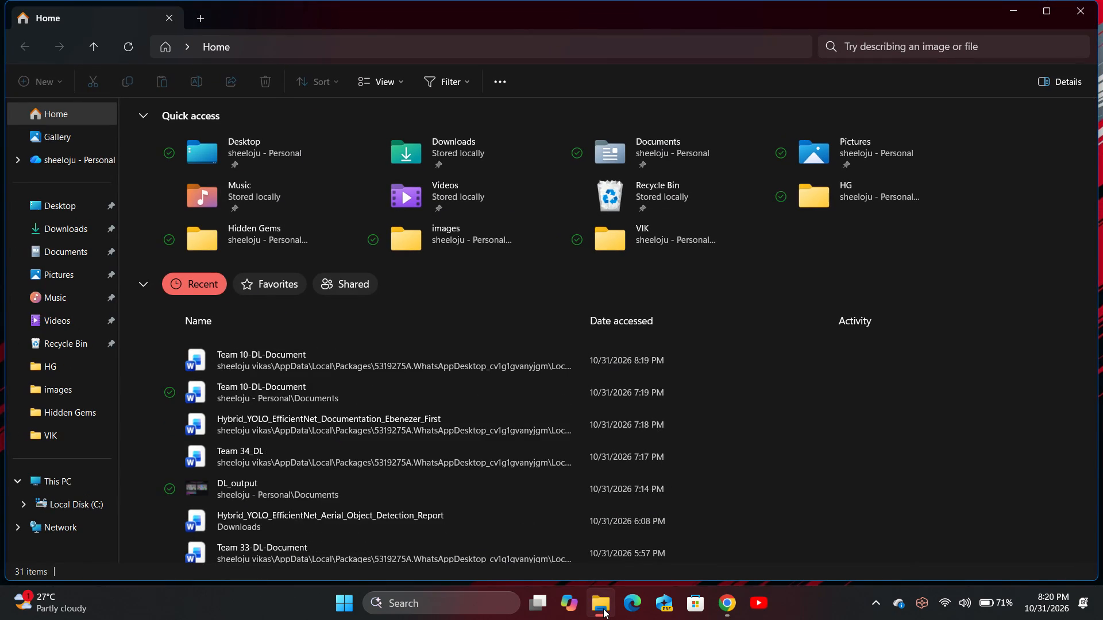
pyautogui.doubleClick(462, 356)
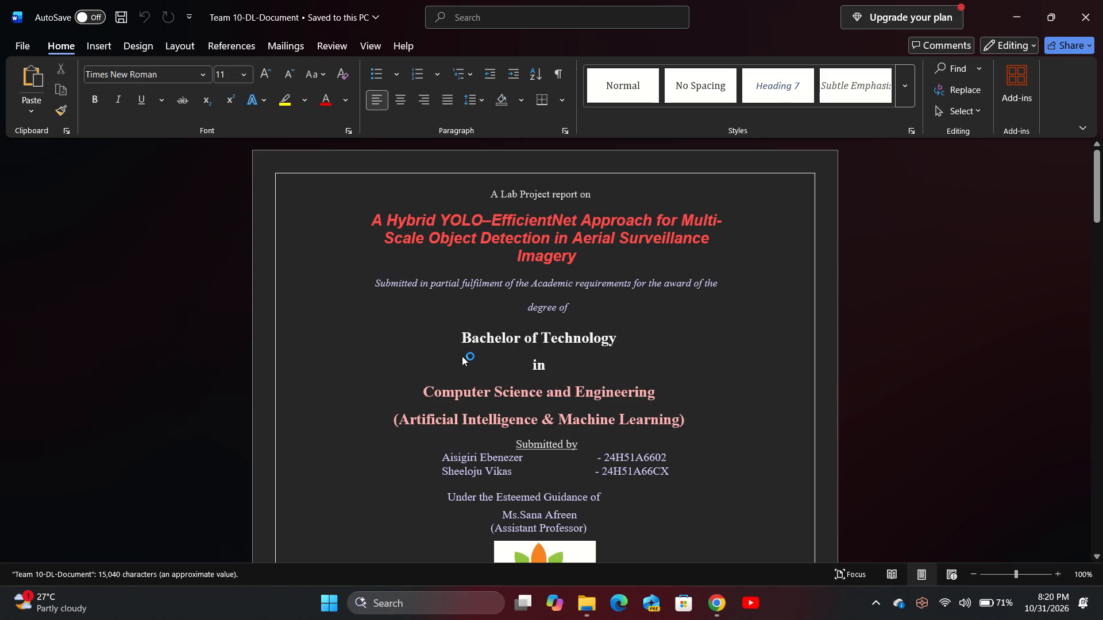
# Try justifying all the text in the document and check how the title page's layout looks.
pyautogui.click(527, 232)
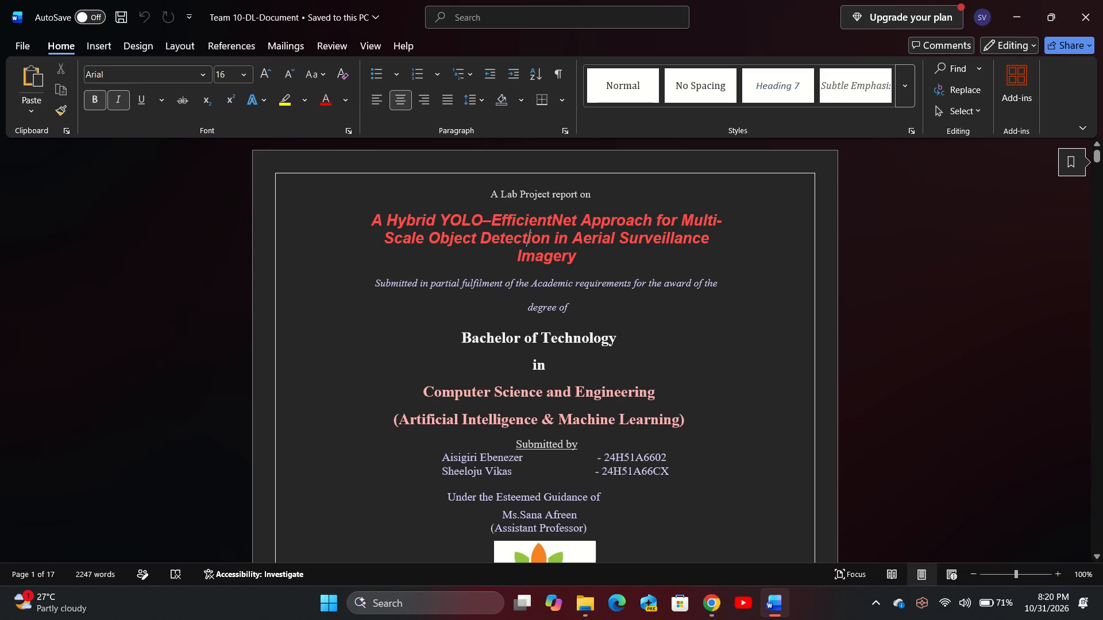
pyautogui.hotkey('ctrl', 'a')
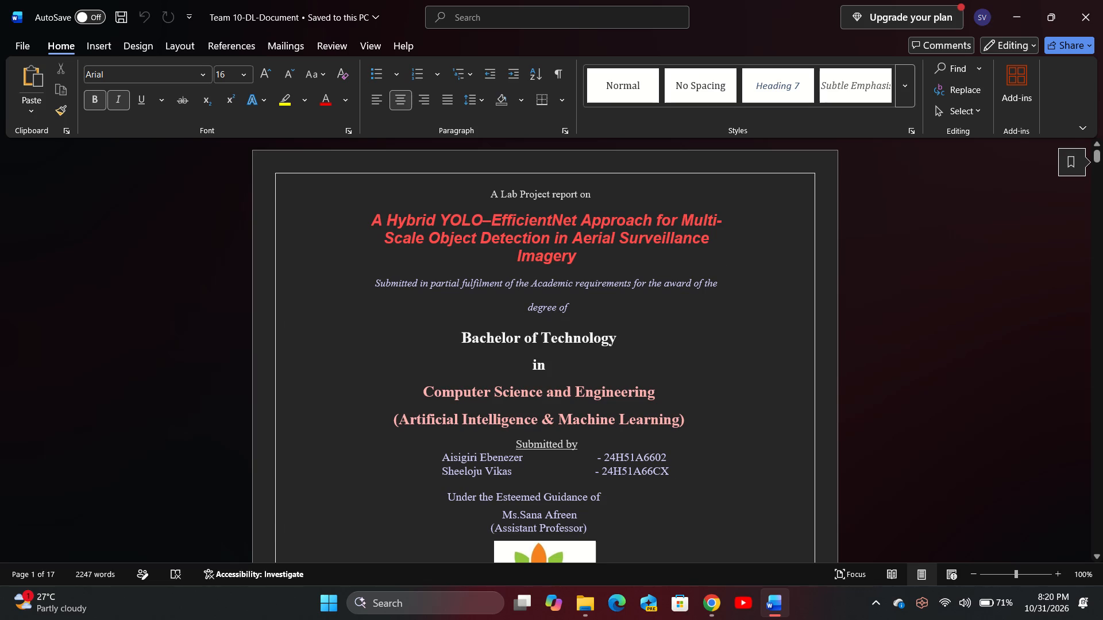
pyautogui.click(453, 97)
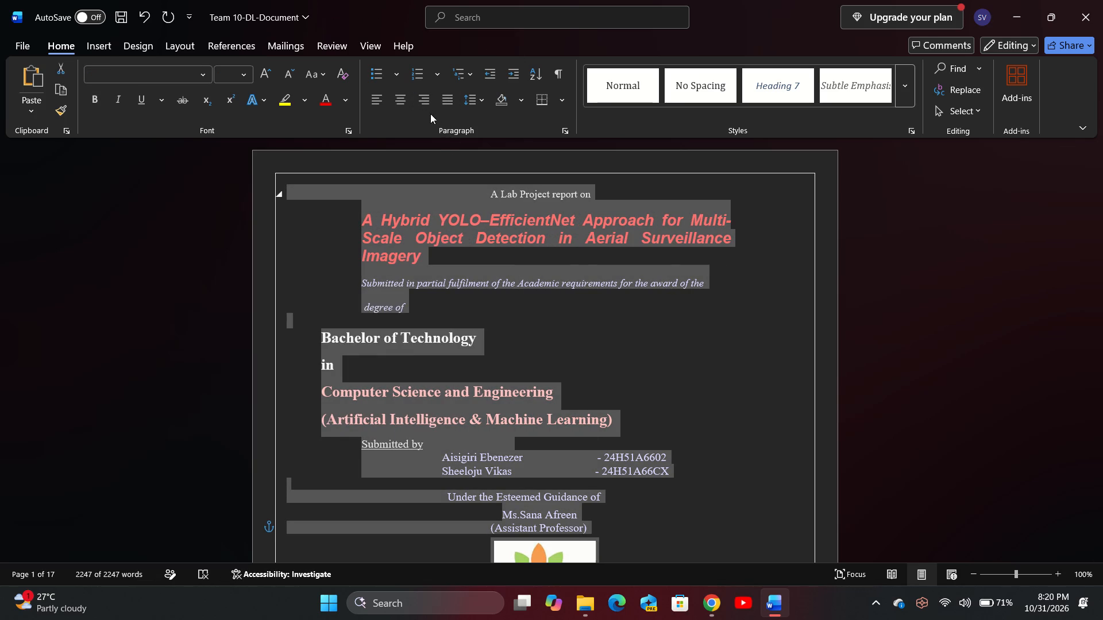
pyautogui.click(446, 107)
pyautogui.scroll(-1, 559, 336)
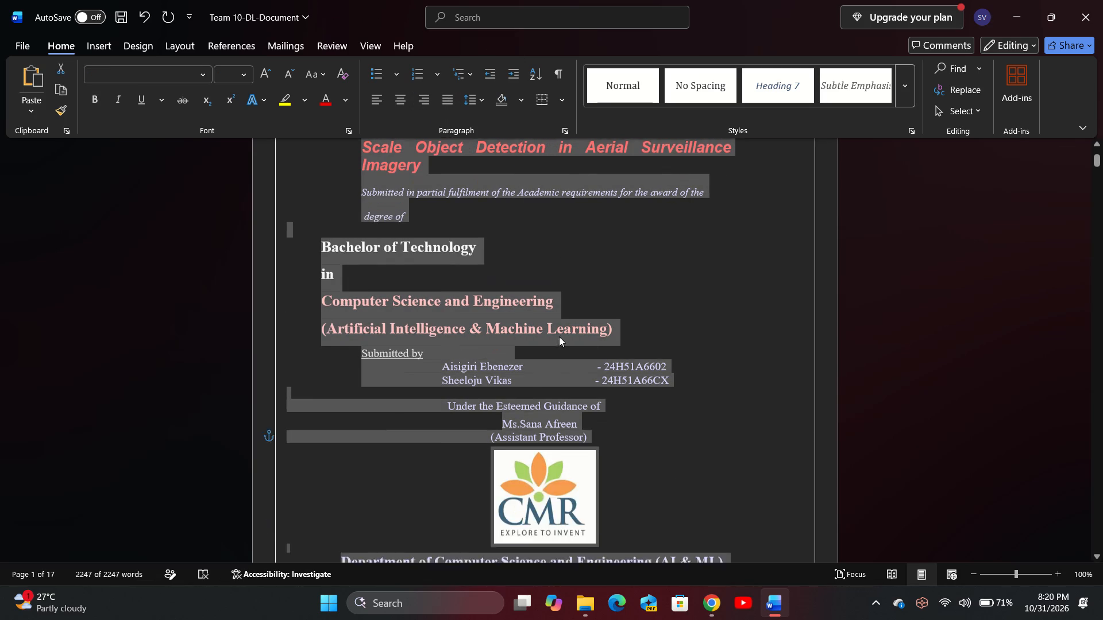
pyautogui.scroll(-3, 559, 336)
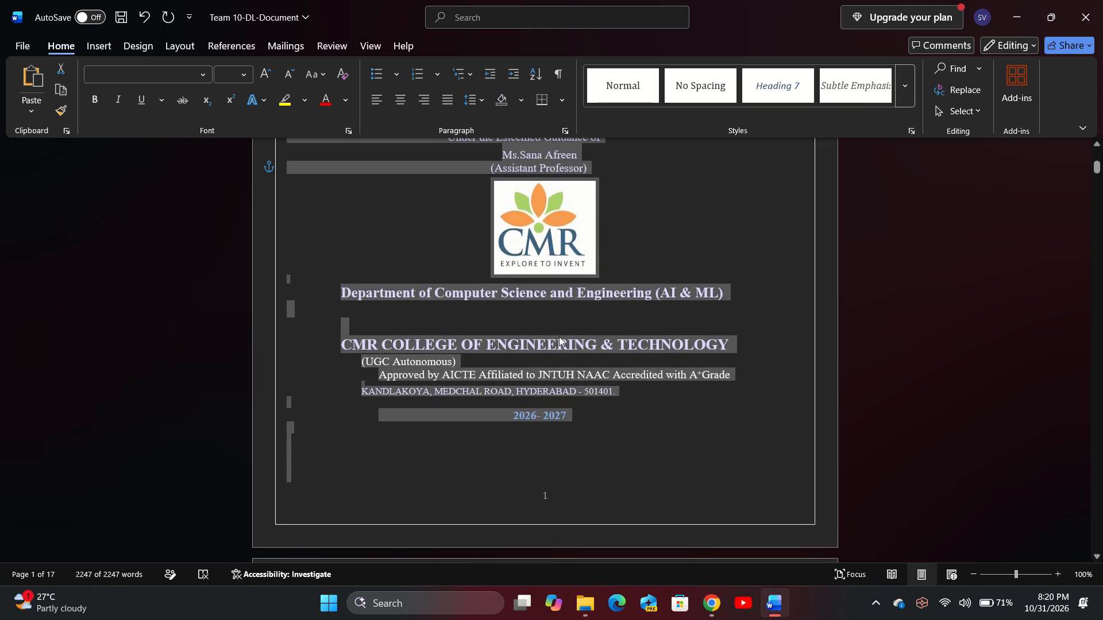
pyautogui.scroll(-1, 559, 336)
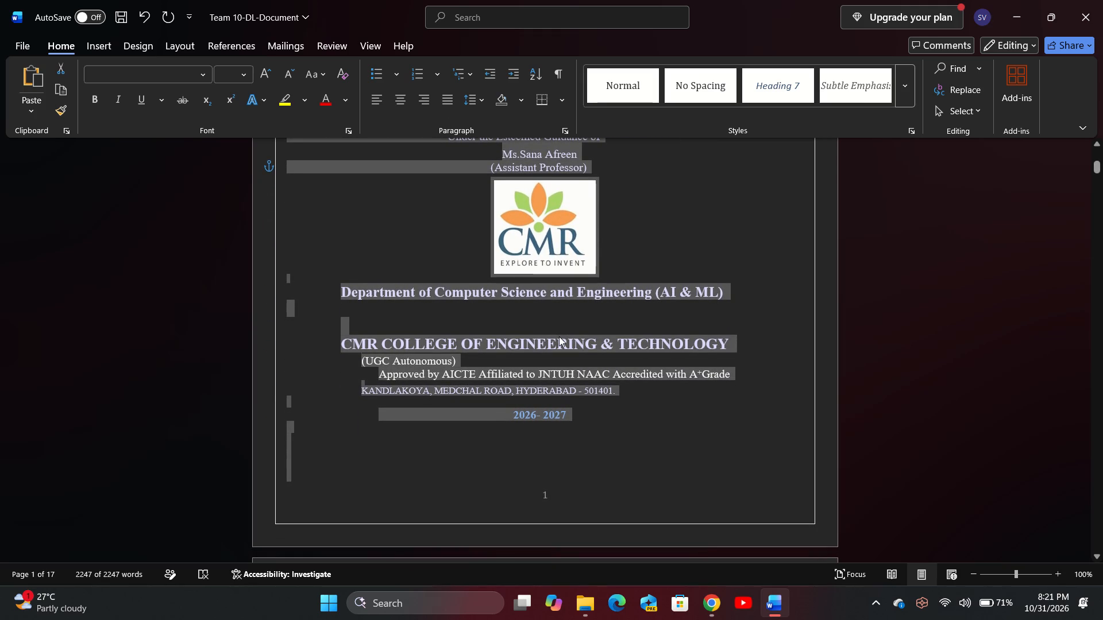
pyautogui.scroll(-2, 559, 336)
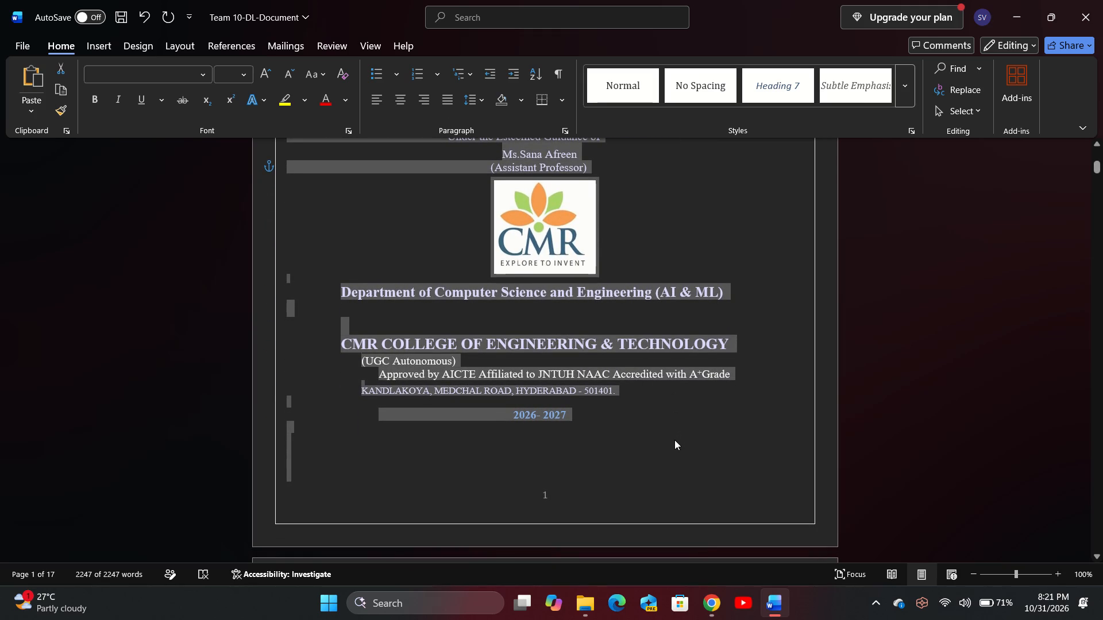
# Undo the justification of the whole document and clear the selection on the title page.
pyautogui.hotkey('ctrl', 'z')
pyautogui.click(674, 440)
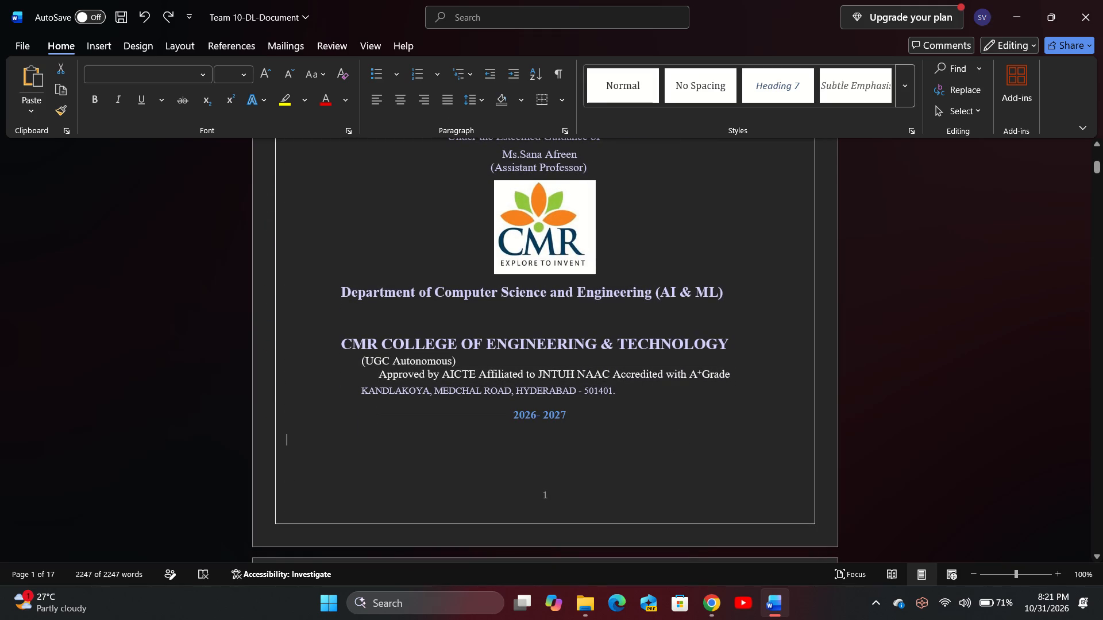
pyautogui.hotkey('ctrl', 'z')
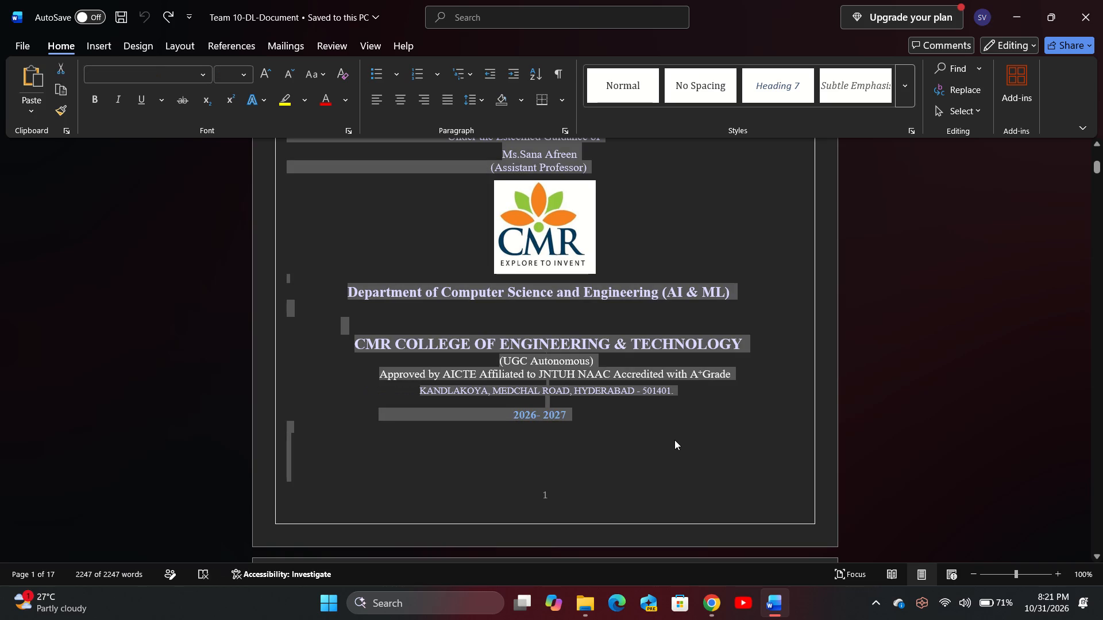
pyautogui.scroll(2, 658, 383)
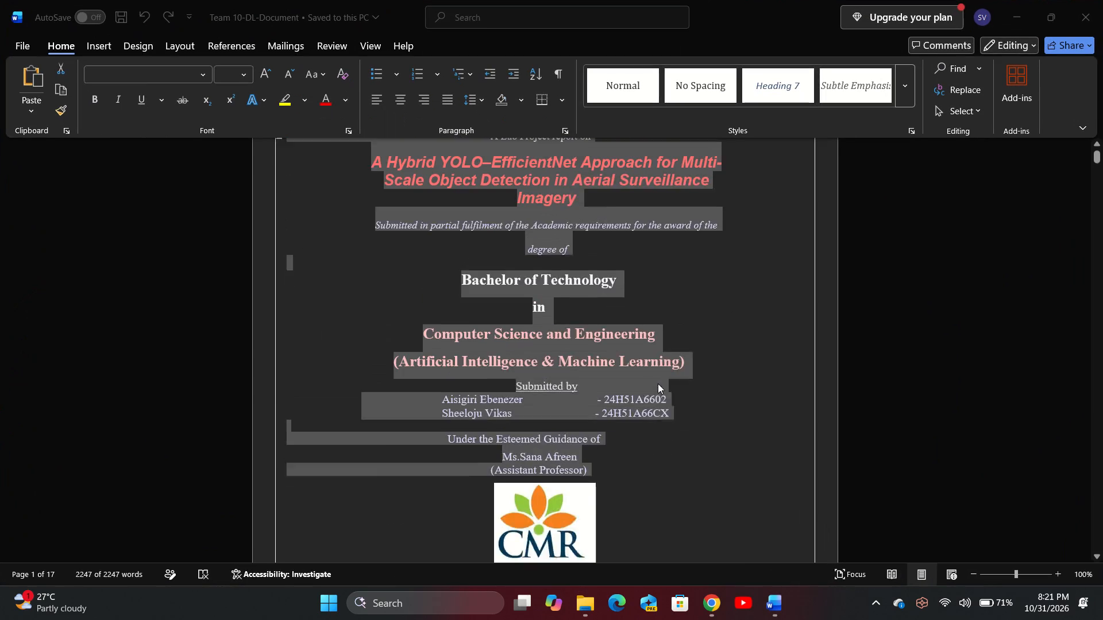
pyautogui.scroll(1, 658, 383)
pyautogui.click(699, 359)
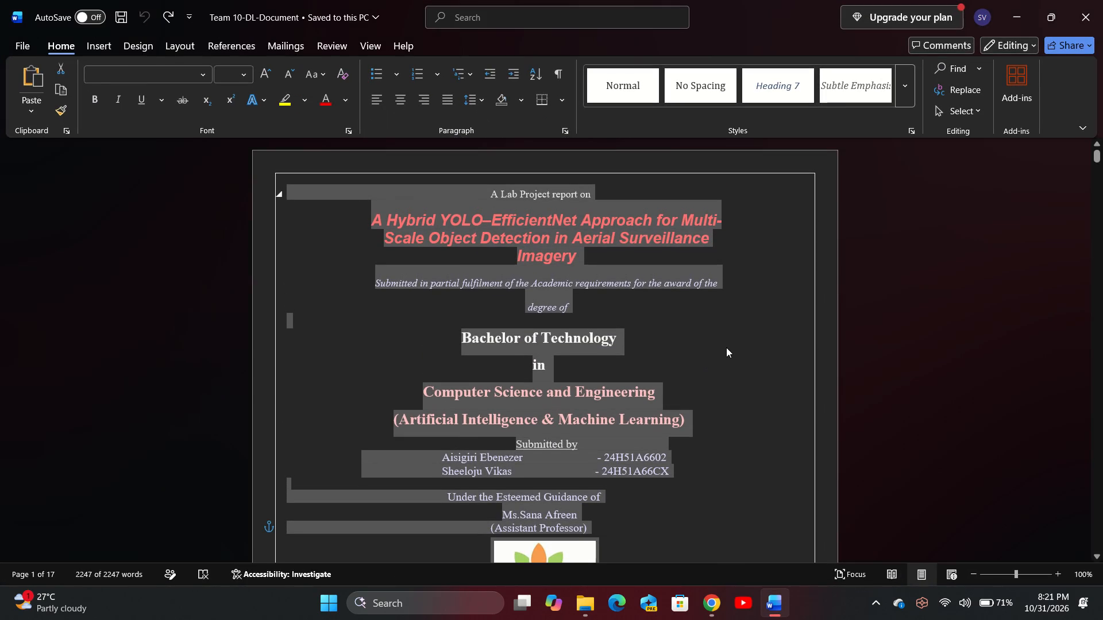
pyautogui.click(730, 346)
# Justify the declaration paragraph above the roll number and signature table on page 3.
pyautogui.scroll(-2, 730, 346)
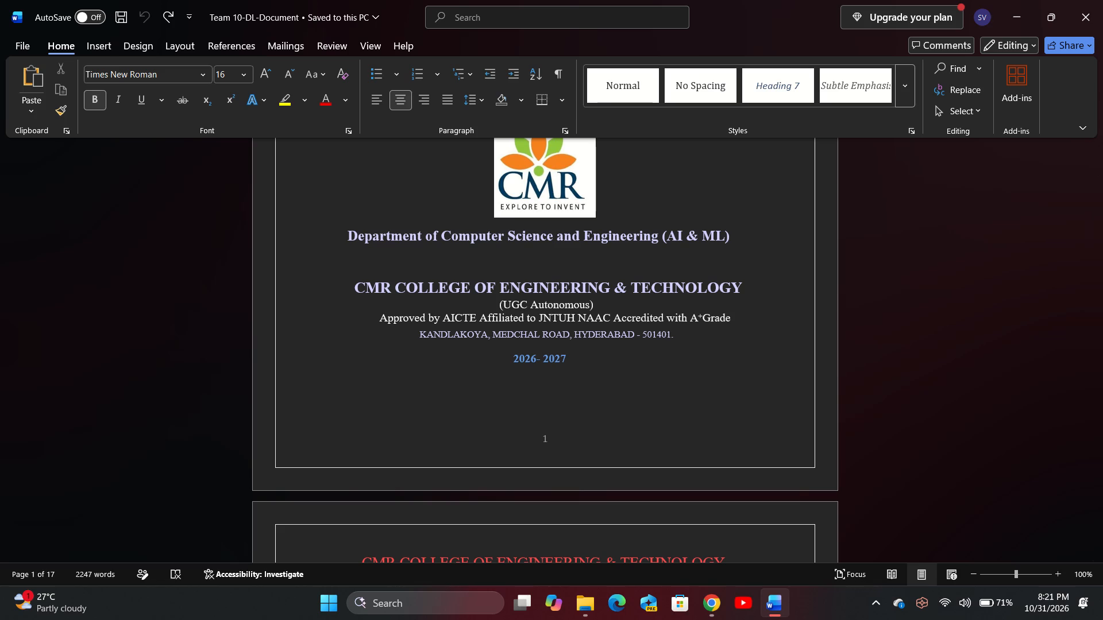
pyautogui.scroll(-2, 730, 346)
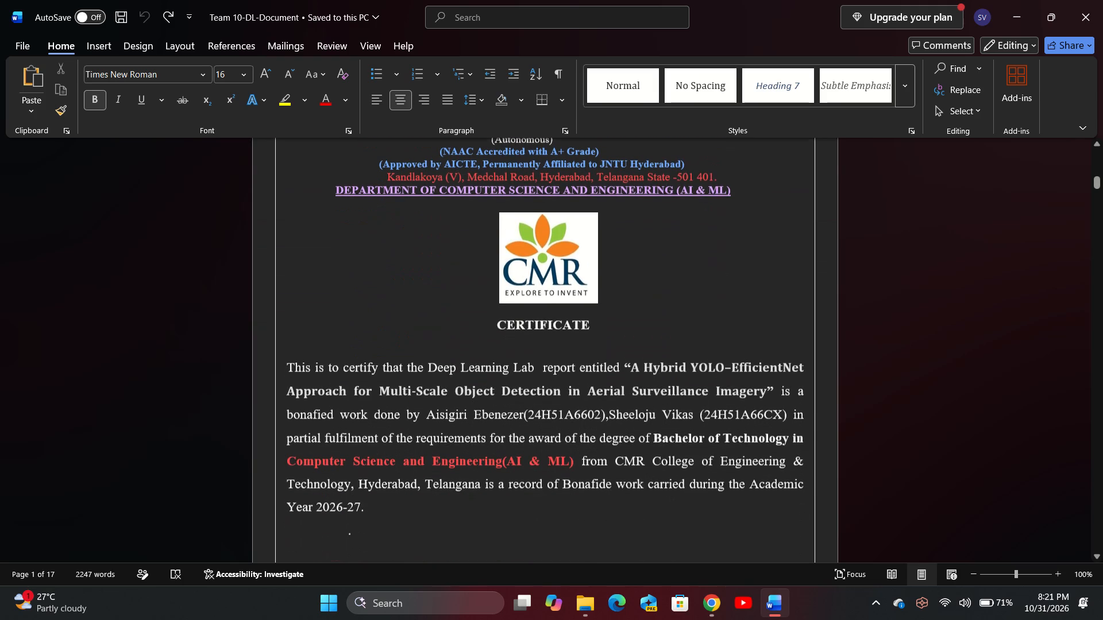
pyautogui.scroll(-3, 481, 357)
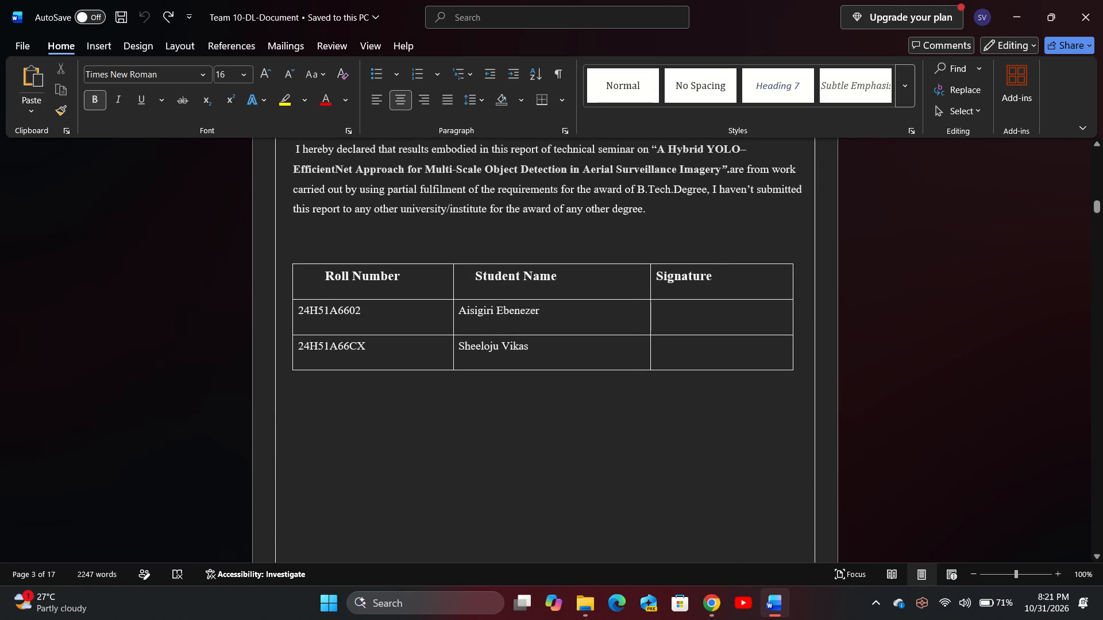
pyautogui.moveTo(294, 153); pyautogui.dragTo(335, 167)
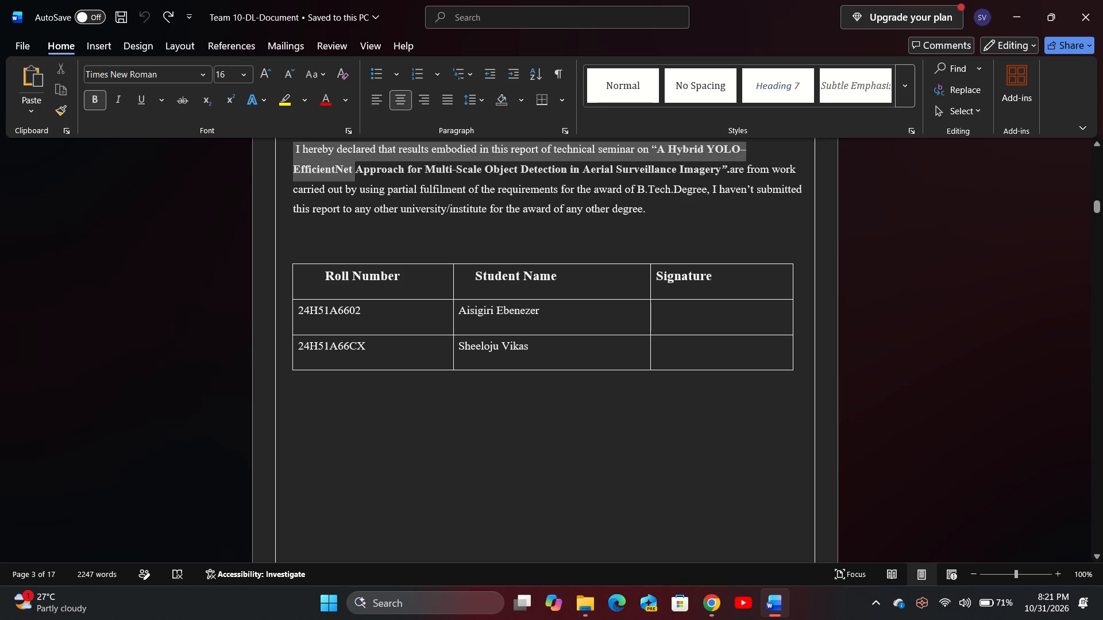
pyautogui.moveTo(335, 167); pyautogui.dragTo(648, 206)
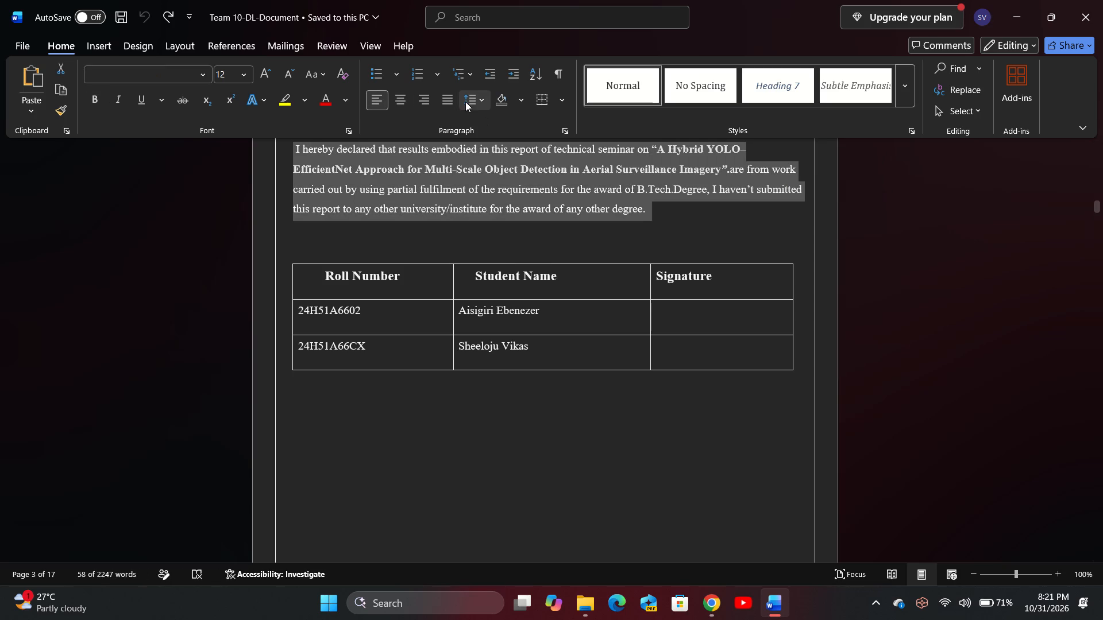
pyautogui.click(443, 101)
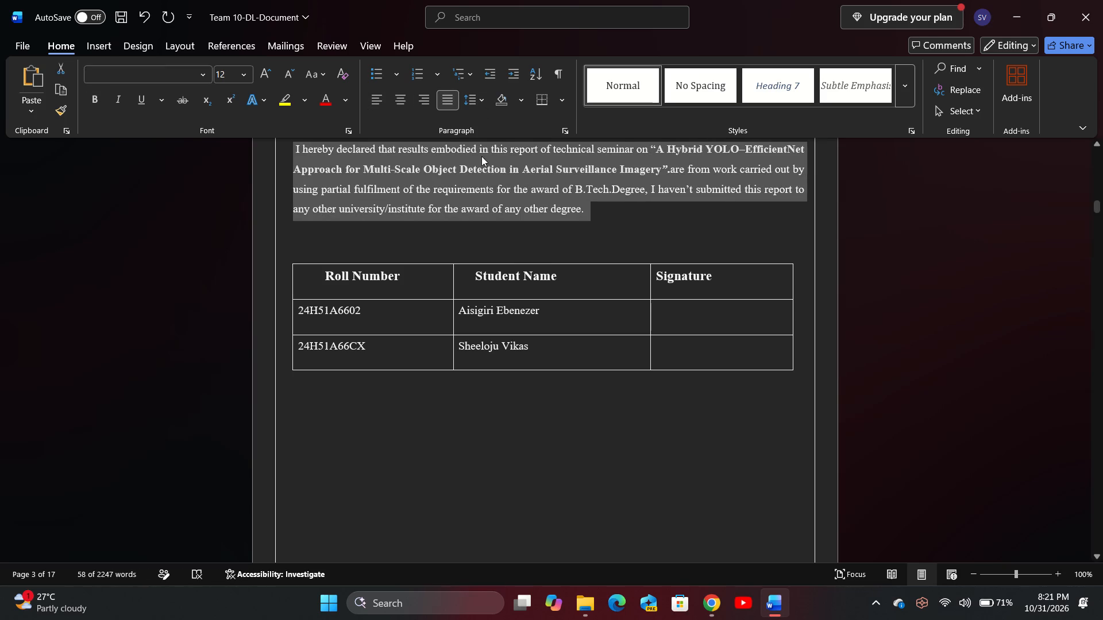
pyautogui.click(555, 226)
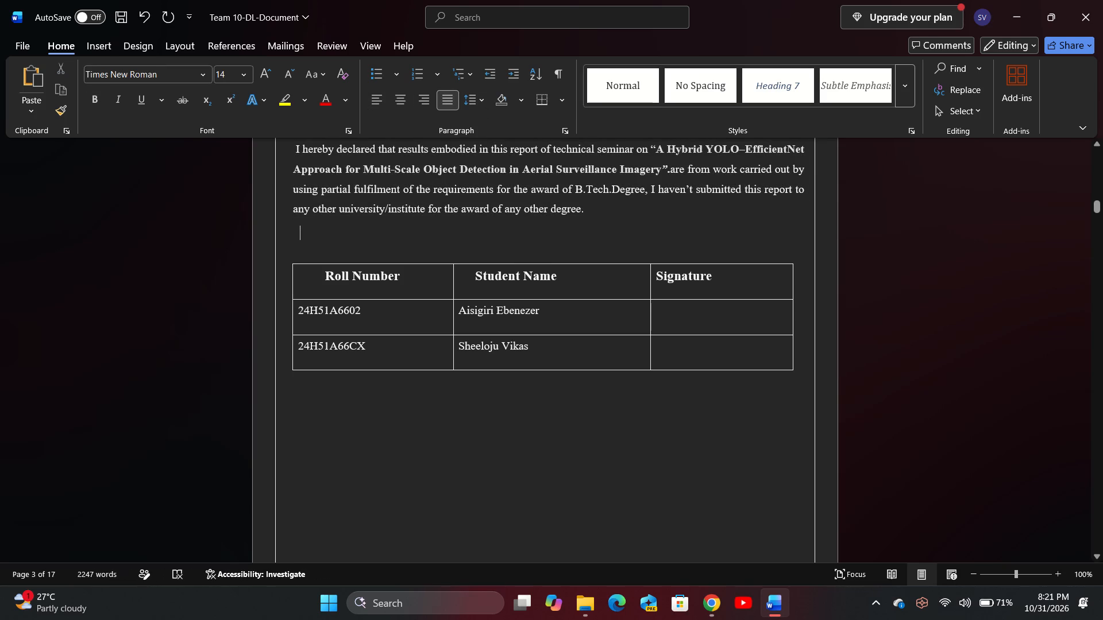
# Apply justified alignment to all the body paragraphs of the Chapter 1 Abstract.
pyautogui.scroll(-1, 555, 226)
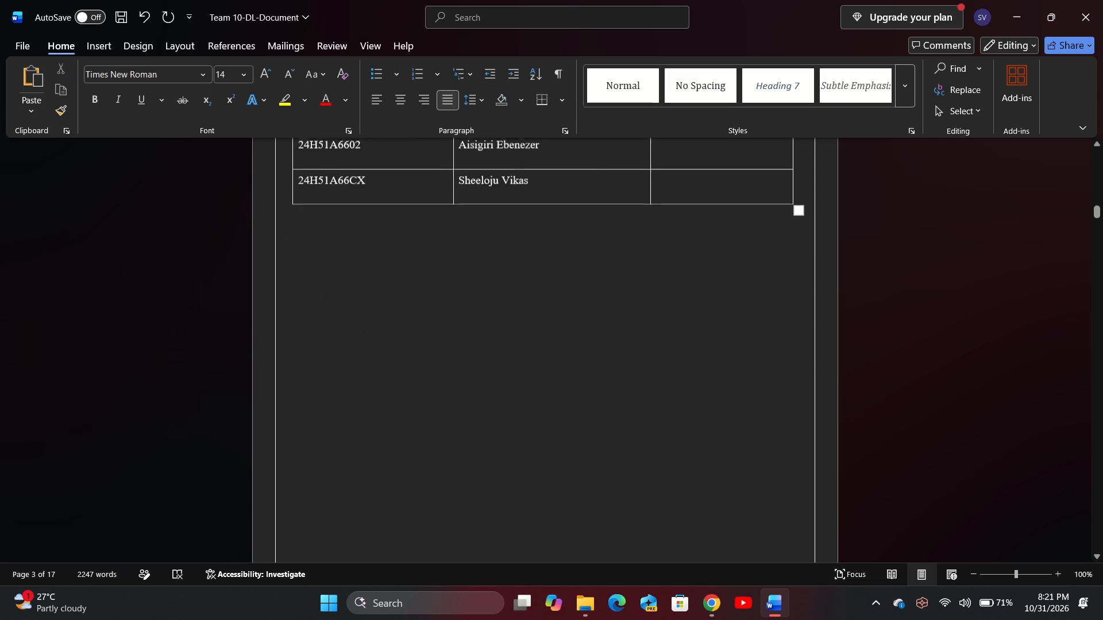
pyautogui.scroll(-5, 555, 226)
pyautogui.scroll(1, 555, 226)
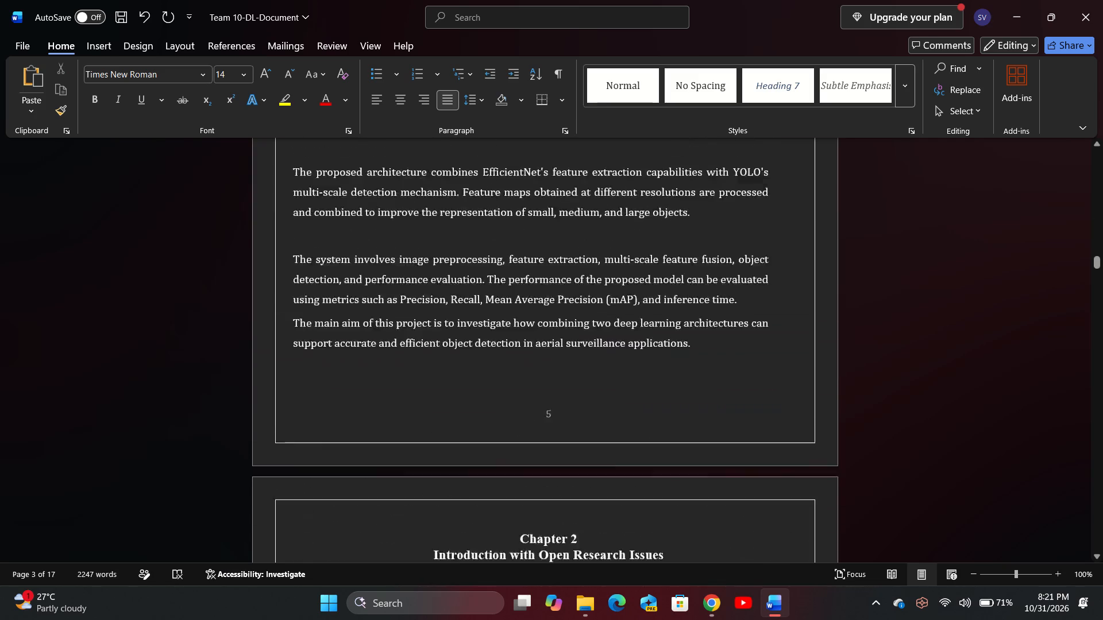
pyautogui.scroll(2, 555, 226)
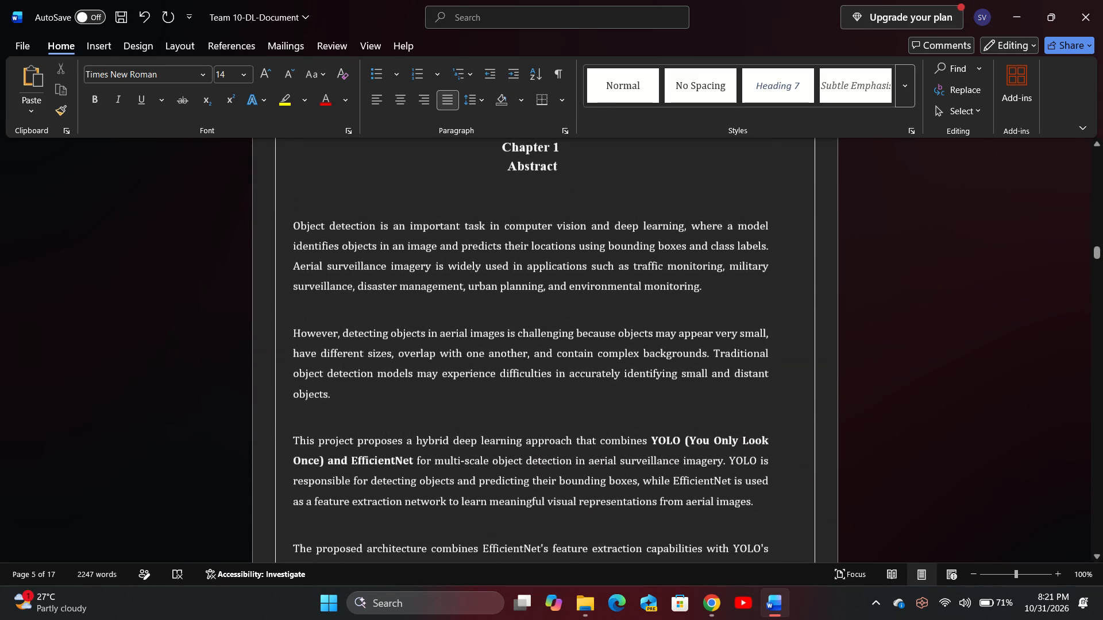
pyautogui.click(555, 226)
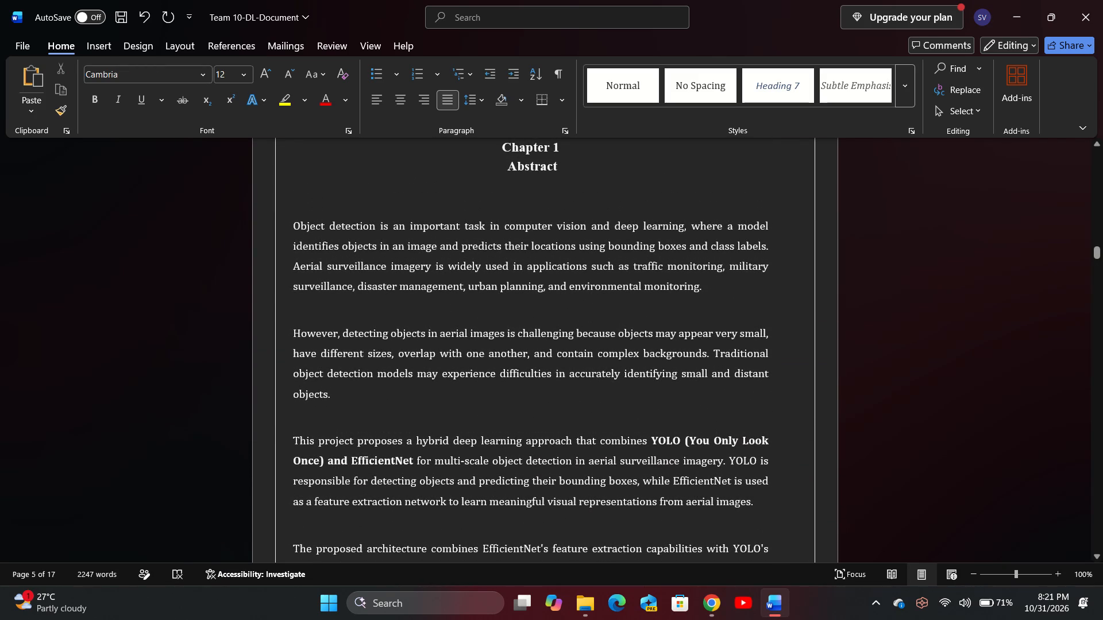
pyautogui.click(292, 226)
pyautogui.hotkey('ctrl', 'shift', 'Down')
pyautogui.hotkey('ctrl', 'shift', 'Down')
pyautogui.hotkey('ctrl', 'shift', 'Down')
pyautogui.hotkey('ctrl', 'shift', 'Down')
pyautogui.hotkey('ctrl', 'shift', 'Down')
pyautogui.hotkey('ctrl', 'shift', 'Down')
pyautogui.hotkey('ctrl', 'shift', 'Down')
pyautogui.hotkey('ctrl', 'shift', 'Down')
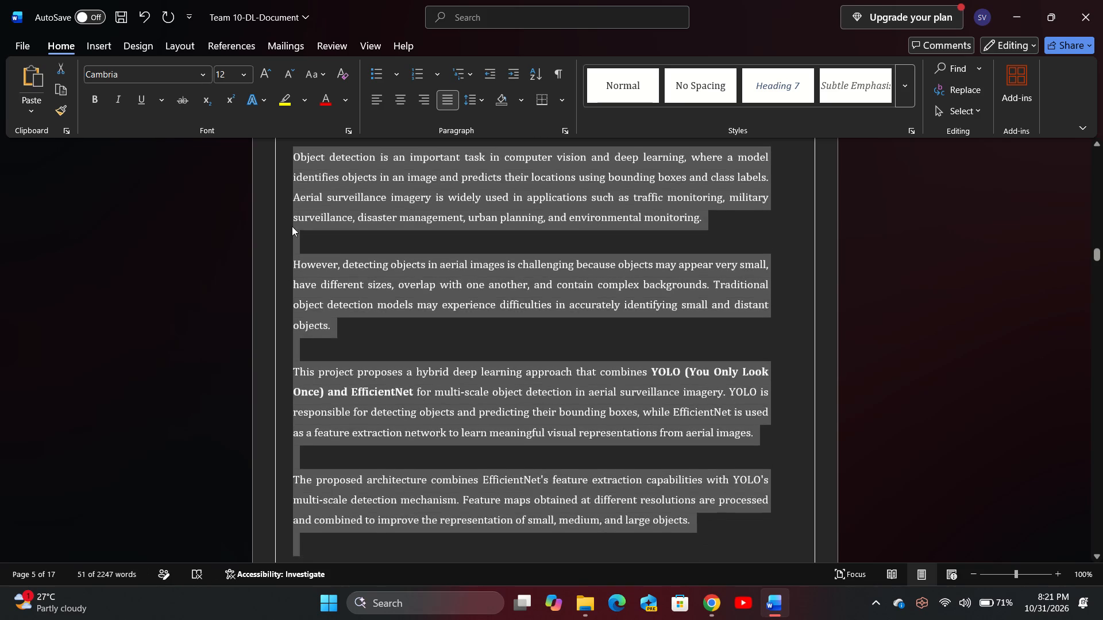
pyautogui.hotkey('ctrl', 'shift', 'Down')
pyautogui.hotkey('ctrl', 'shift', 'Down')
pyautogui.hotkey('ctrl', 'shift', 'Down')
pyautogui.hotkey('ctrl', 'shift', 'Down')
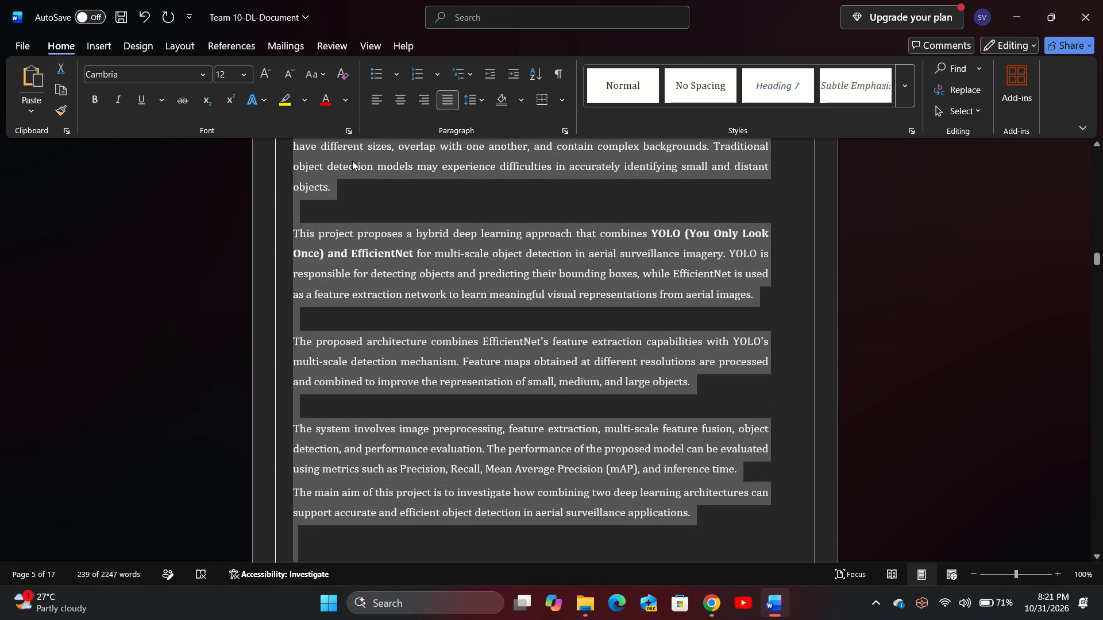
pyautogui.click(451, 103)
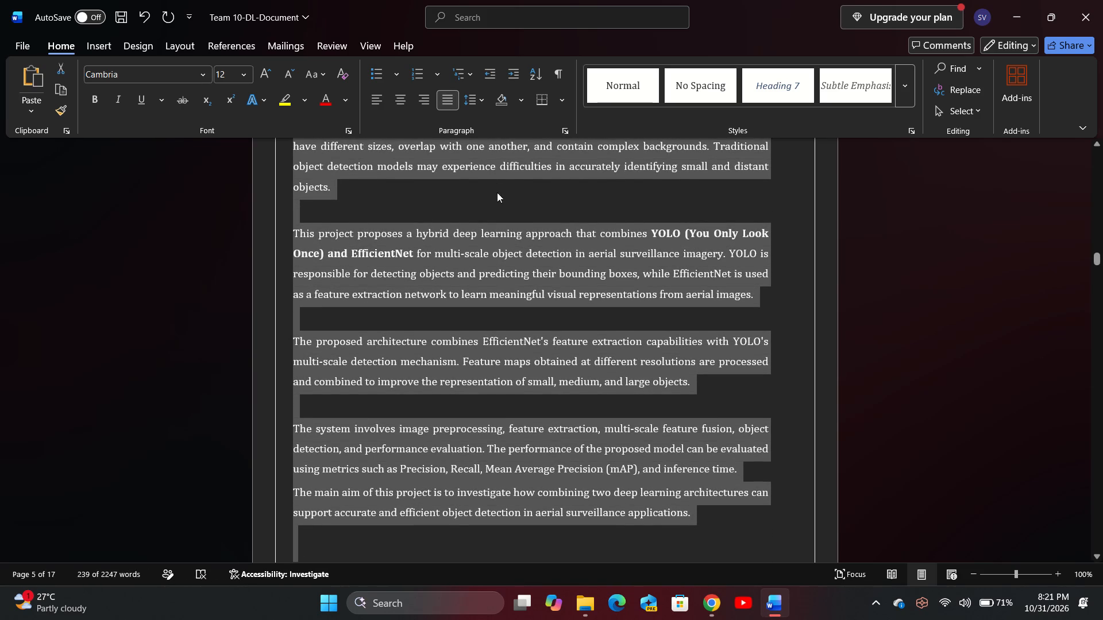
pyautogui.click(498, 200)
# Justify all the body paragraphs of section 2.1 Introduction in Chapter 2.
pyautogui.scroll(-2, 498, 200)
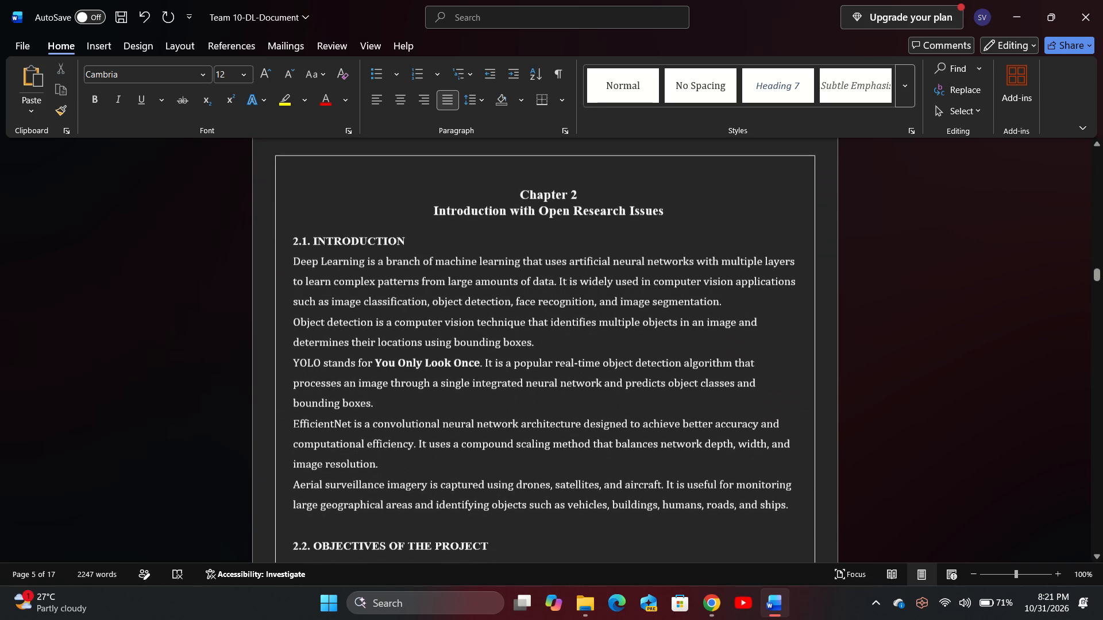
pyautogui.scroll(-1, 498, 200)
pyautogui.click(398, 243)
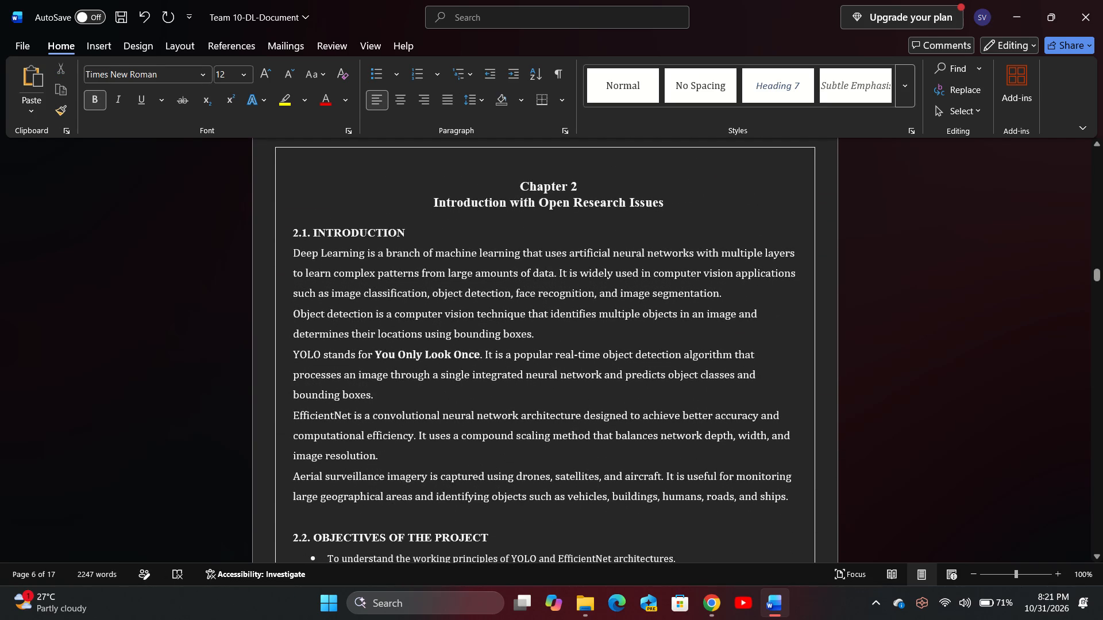
pyautogui.click(294, 251)
pyautogui.hotkey('ctrl', 'shift', 'Down')
pyautogui.hotkey('ctrl', 'shift', 'Down')
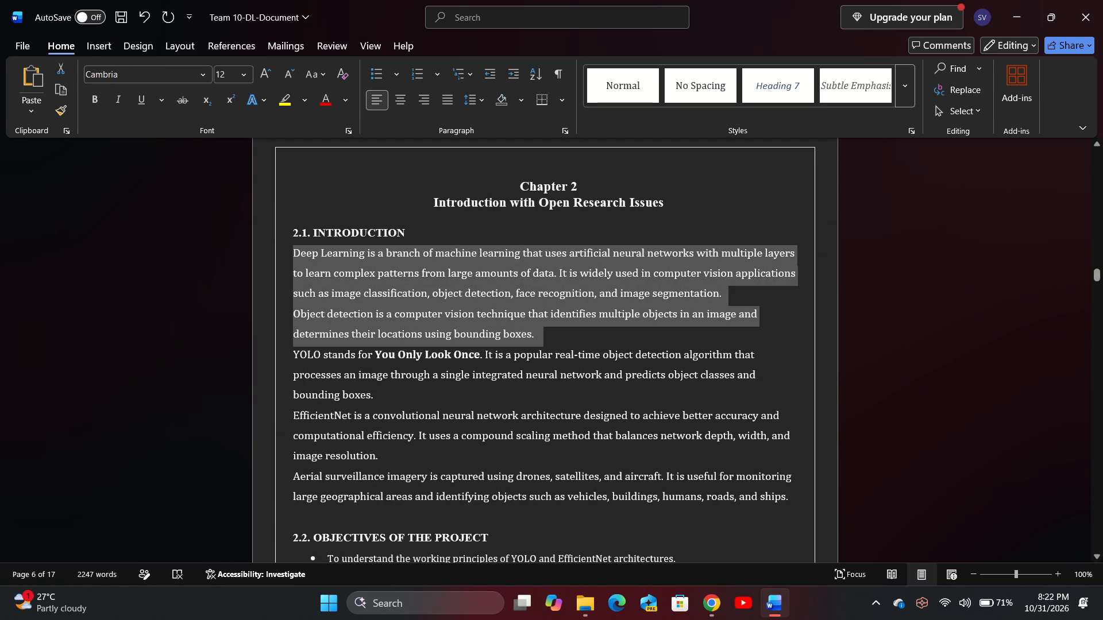
pyautogui.hotkey('ctrl', 'shift', 'Down')
pyautogui.hotkey('ctrl', 'shift', 'Down')
pyautogui.hotkey('ctrl', 'shift', 'Down')
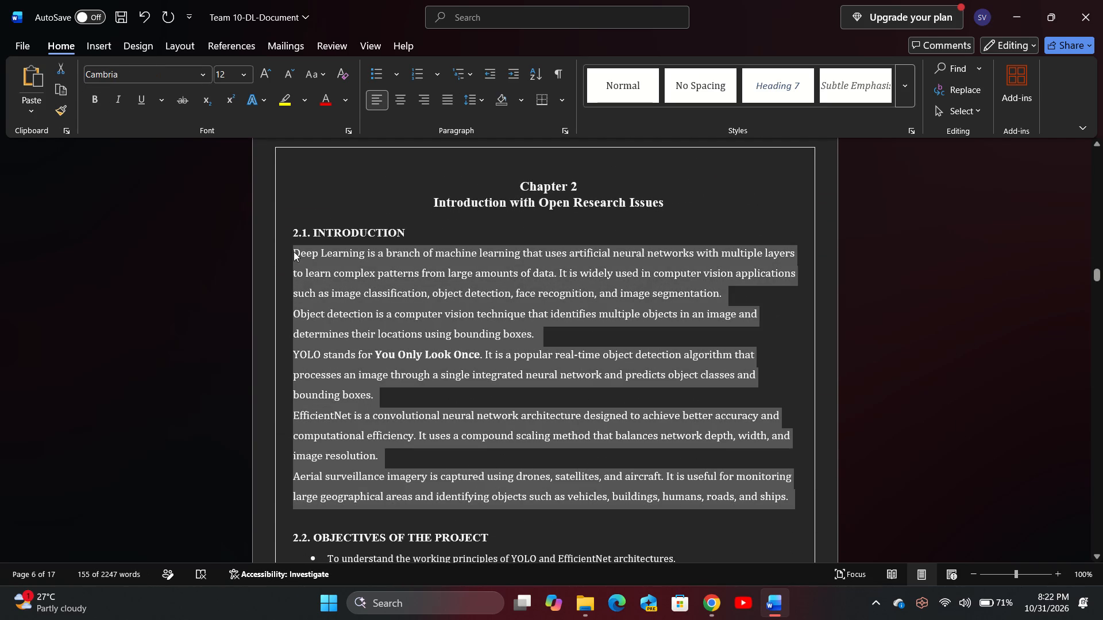
pyautogui.click(450, 102)
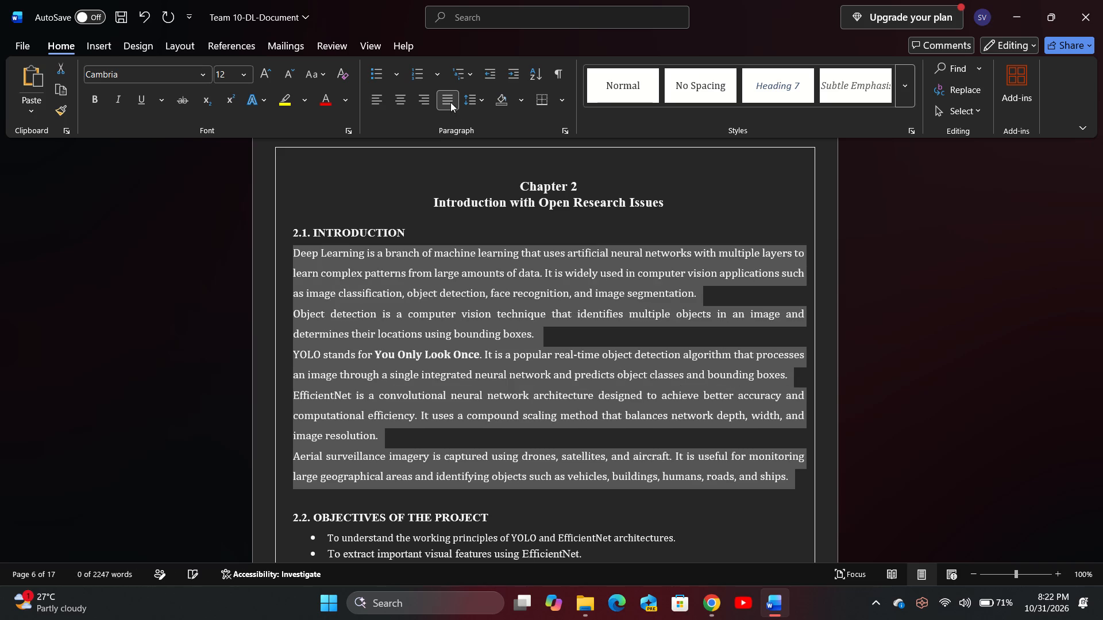
pyautogui.scroll(-1, 475, 314)
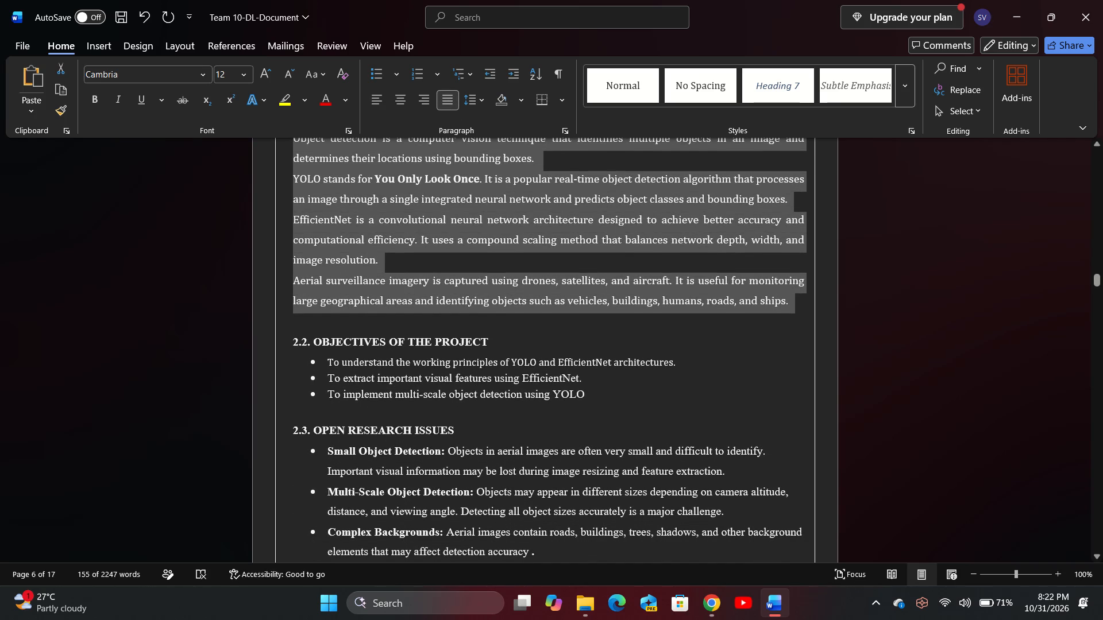
pyautogui.click(309, 342)
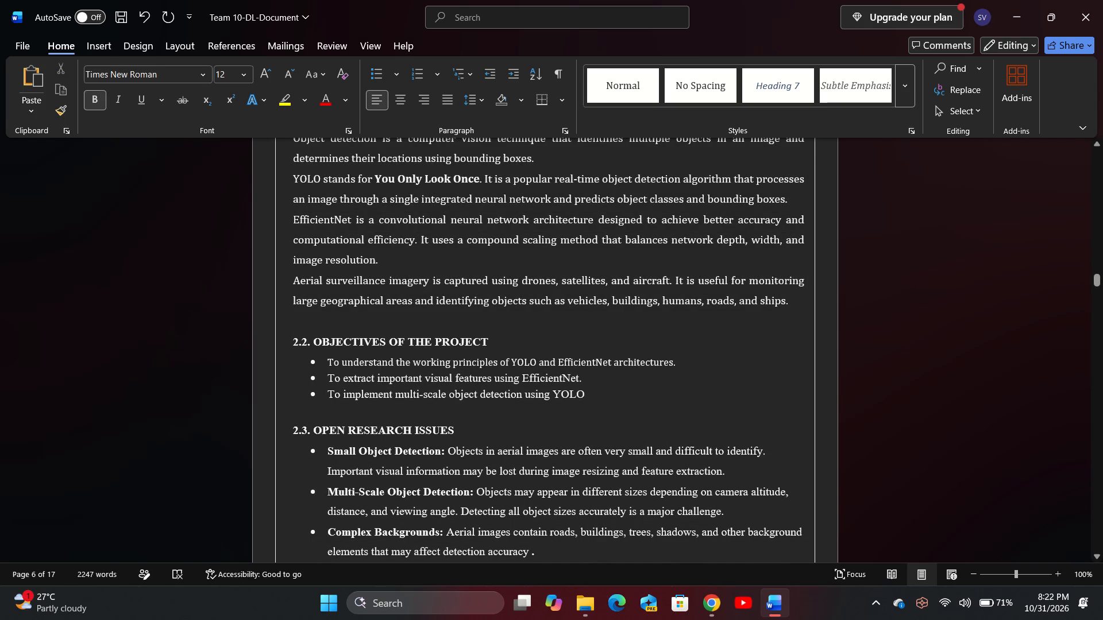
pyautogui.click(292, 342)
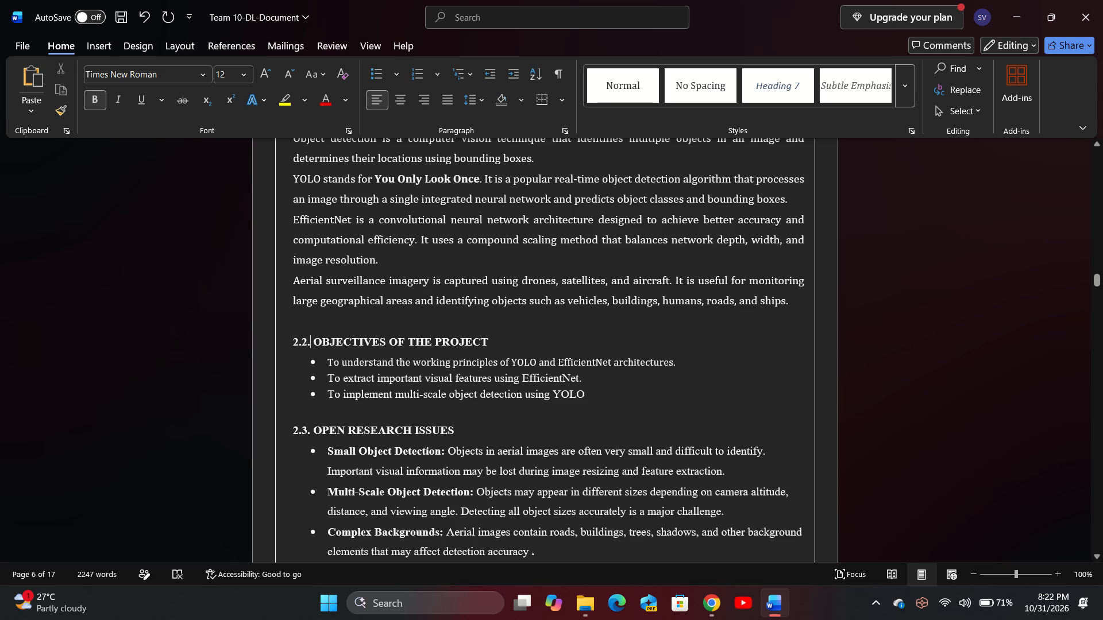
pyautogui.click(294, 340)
# Copy "Dept. of CSE (AI& ML)" from the guide's line on the certificate page and paste it below the Head of the Department's name.
pyautogui.scroll(10, 294, 340)
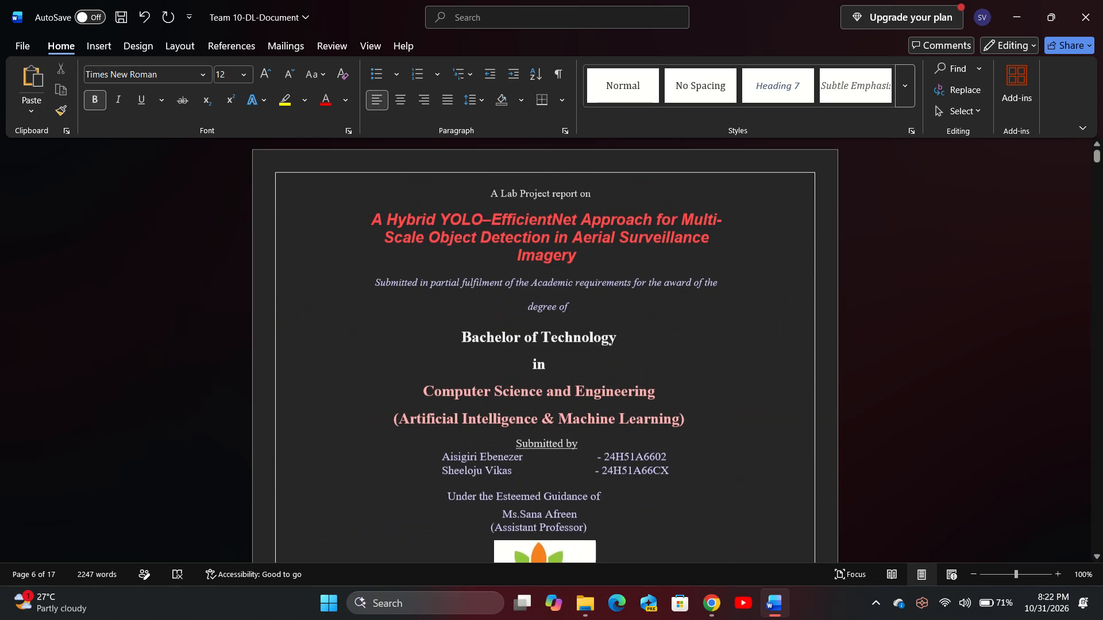
pyautogui.scroll(-1, 294, 340)
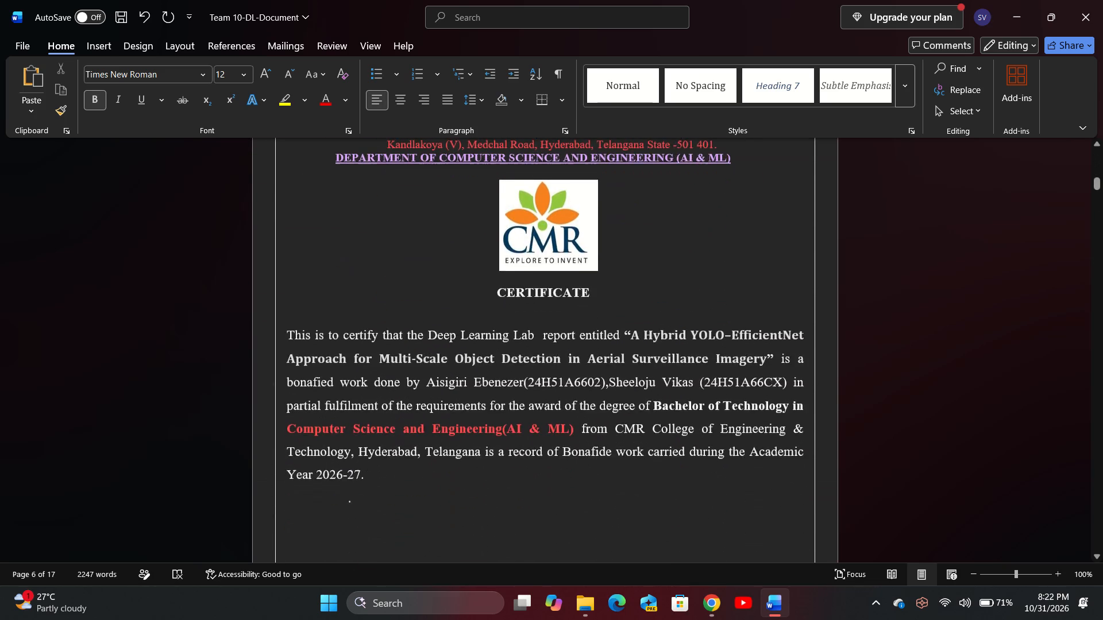
pyautogui.scroll(-1, 294, 340)
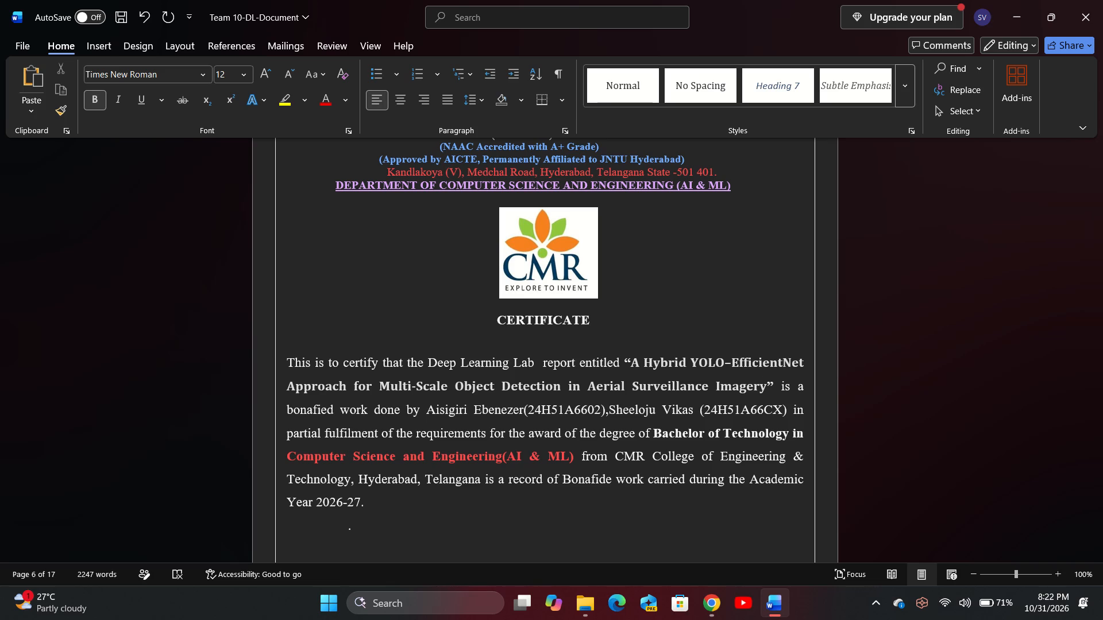
pyautogui.scroll(-3, 375, 378)
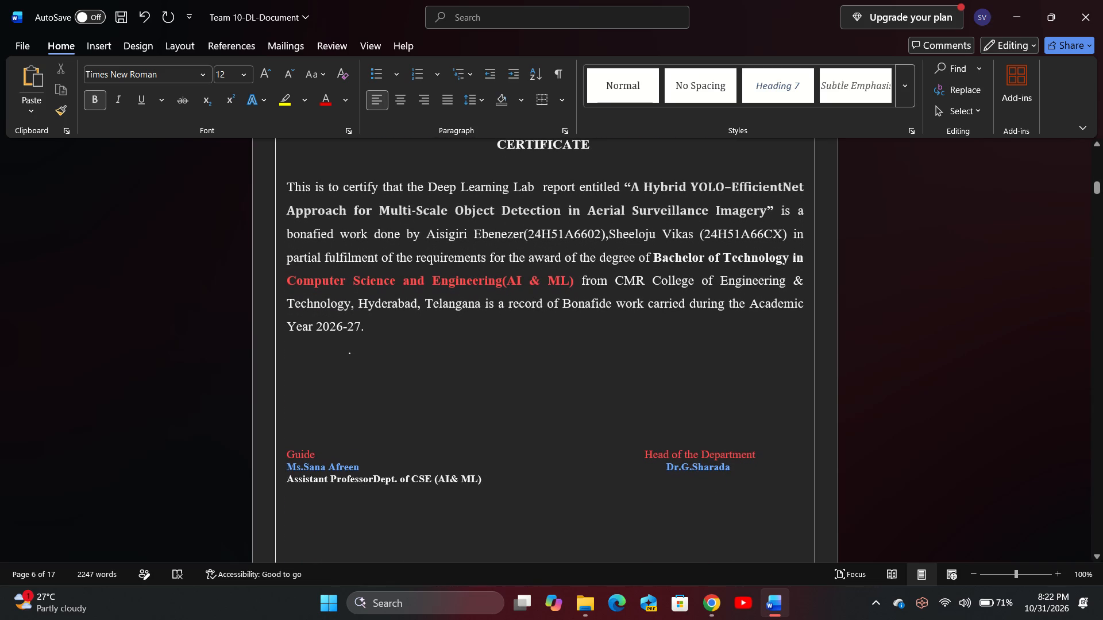
pyautogui.scroll(-1, 375, 378)
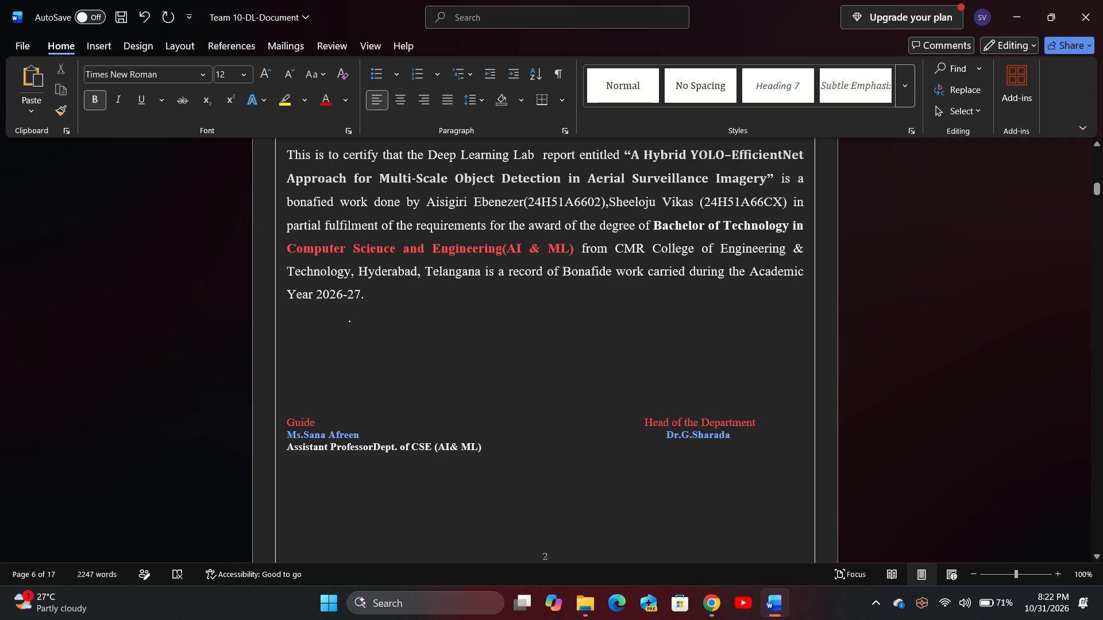
pyautogui.scroll(-1, 375, 378)
pyautogui.moveTo(375, 450); pyautogui.dragTo(486, 458)
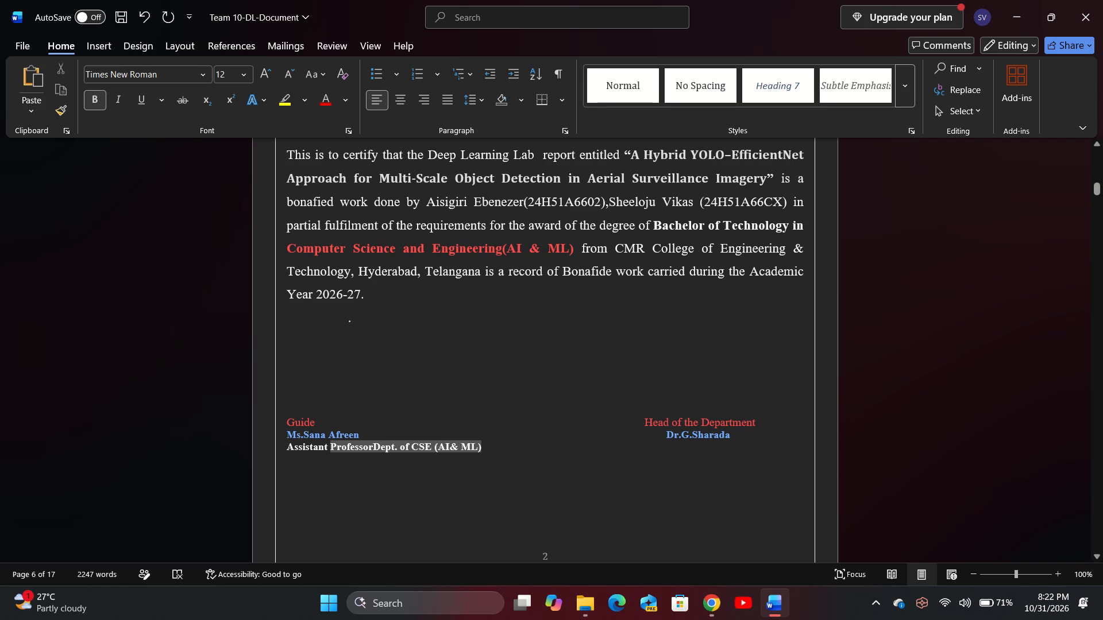
pyautogui.moveTo(486, 458); pyautogui.dragTo(471, 451)
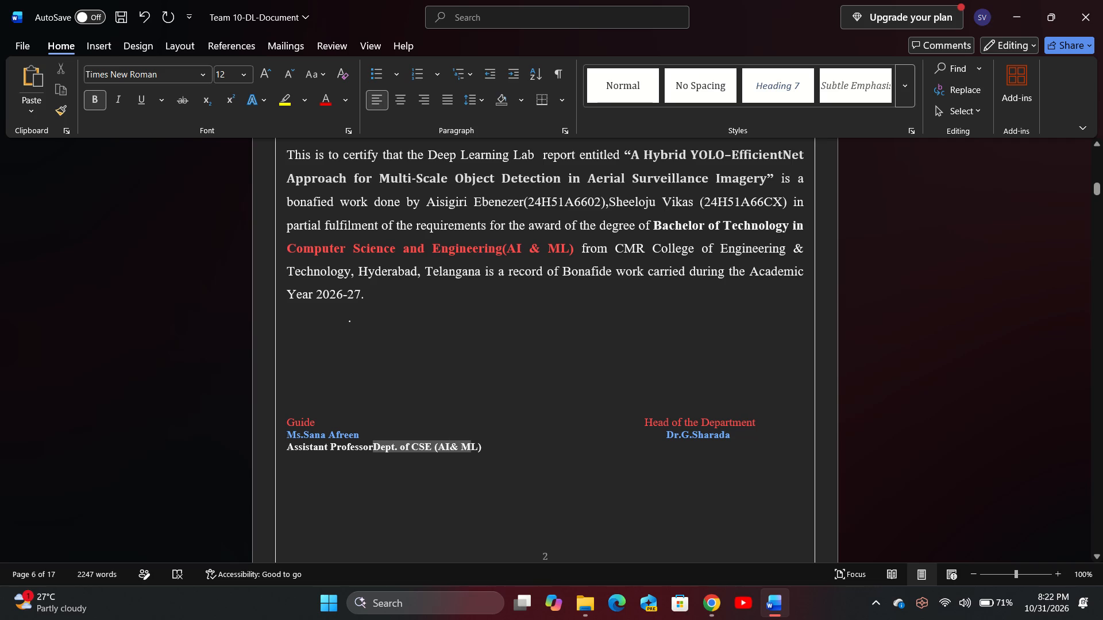
pyautogui.moveTo(471, 451); pyautogui.dragTo(480, 449)
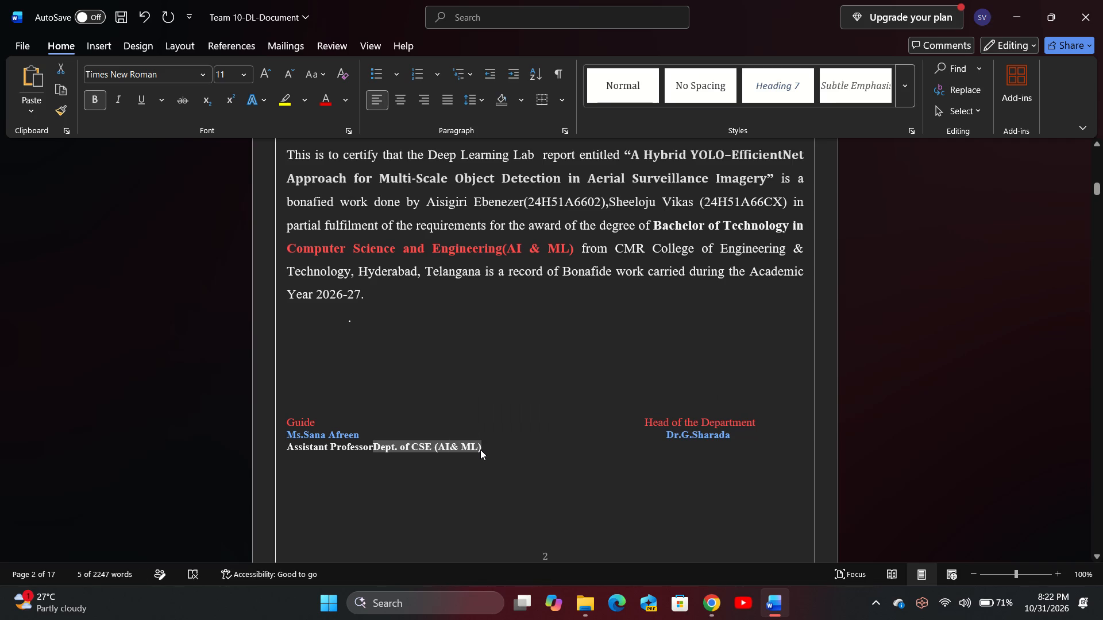
pyautogui.hotkey('ctrl', 'c')
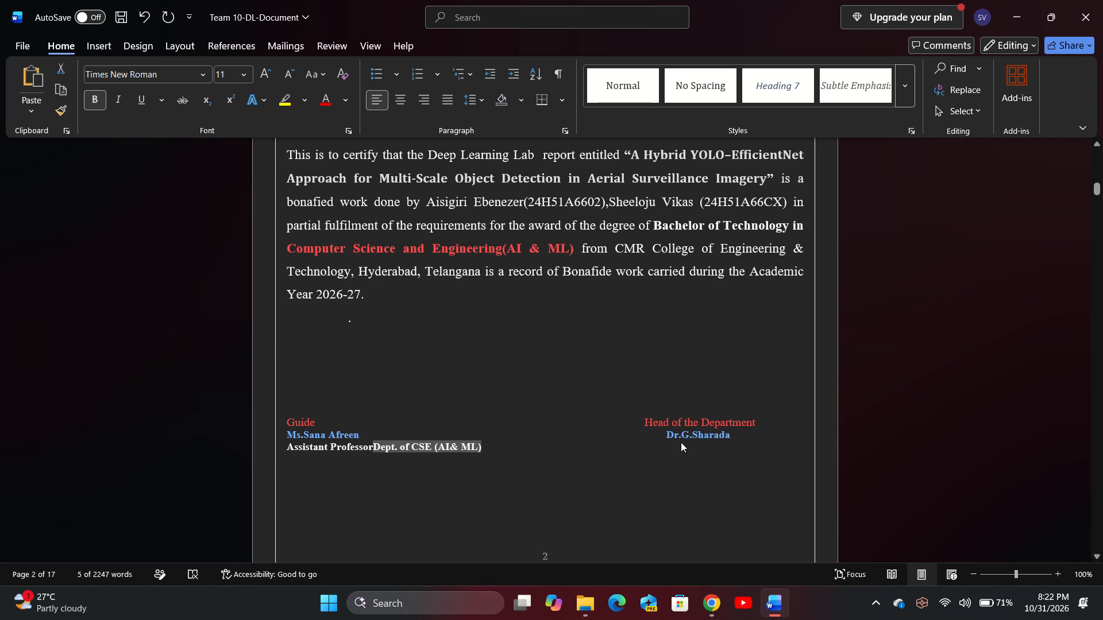
pyautogui.click(681, 442)
pyautogui.press('Tab')
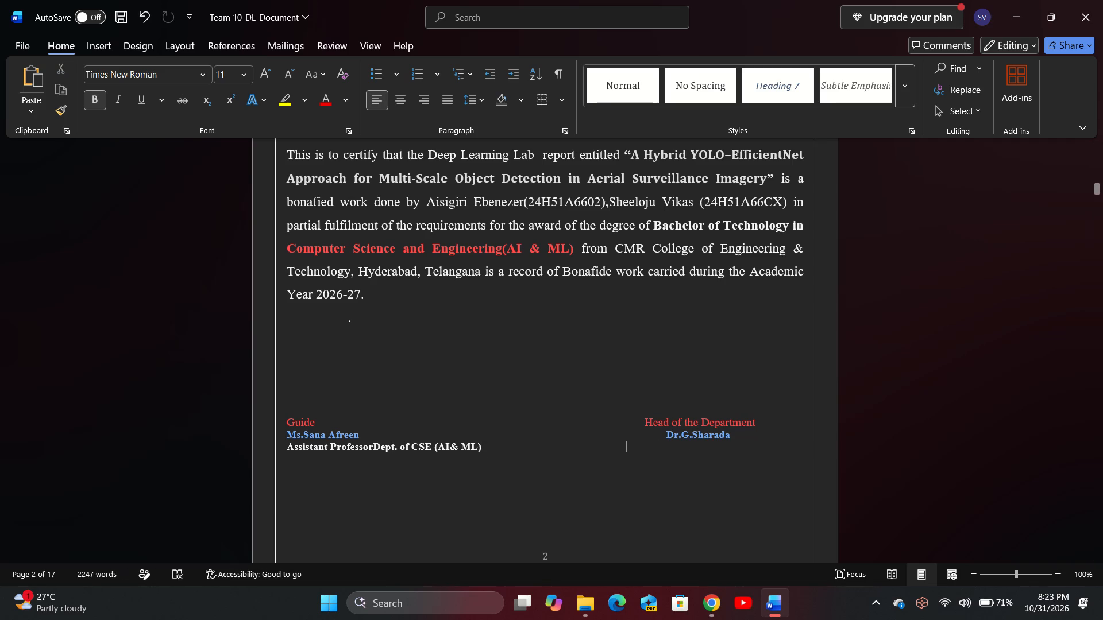
pyautogui.hotkey('ctrl', 'v')
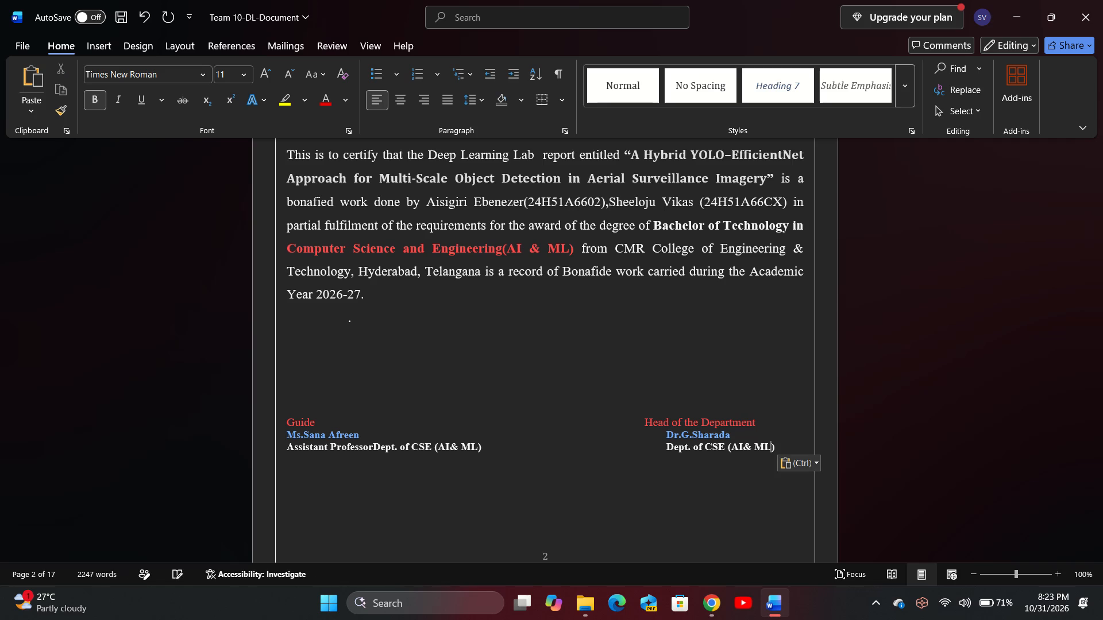
# Adjust the spacing before the pasted department text so that it starts directly under the "Head of the Department" label.
pyautogui.press('Left')
pyautogui.press('Left')
pyautogui.press('Left')
pyautogui.press('Left')
pyautogui.press('Left')
pyautogui.press('Left')
pyautogui.press('Left')
pyautogui.hotkey('ctrl', 'Left')
pyautogui.hotkey('ctrl', 'Left')
pyautogui.hotkey('ctrl', 'Left')
pyautogui.hotkey('ctrl', 'Left')
pyautogui.hotkey('ctrl', 'Left')
pyautogui.press('BackSpace')
pyautogui.press('space')
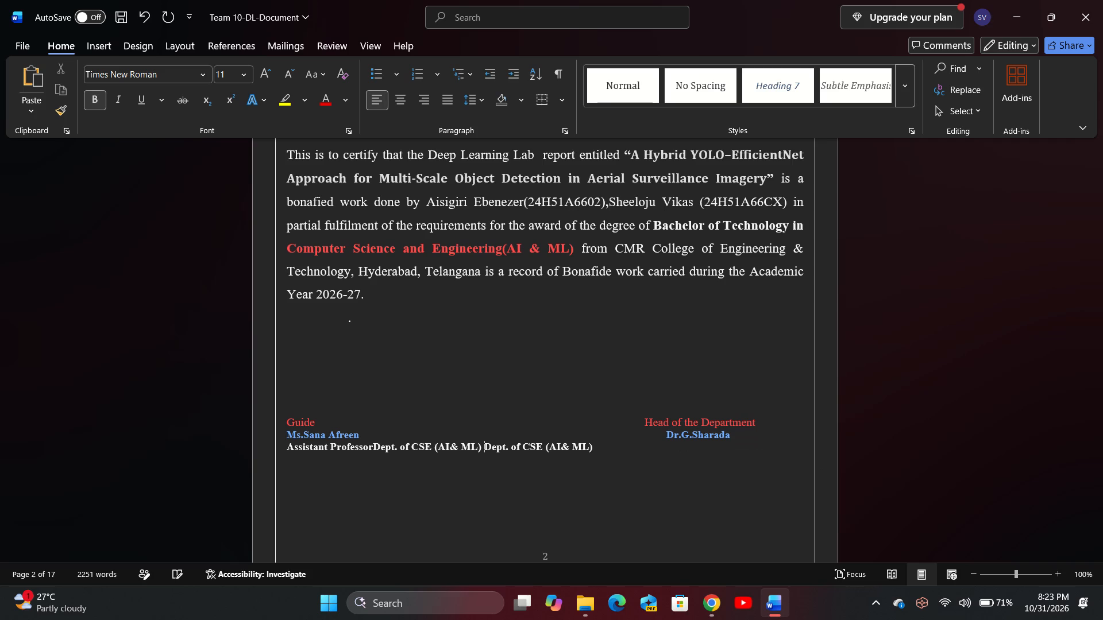
pyautogui.press('Tab')
pyautogui.press('BackSpace')
pyautogui.press('space')
pyautogui.press('space')
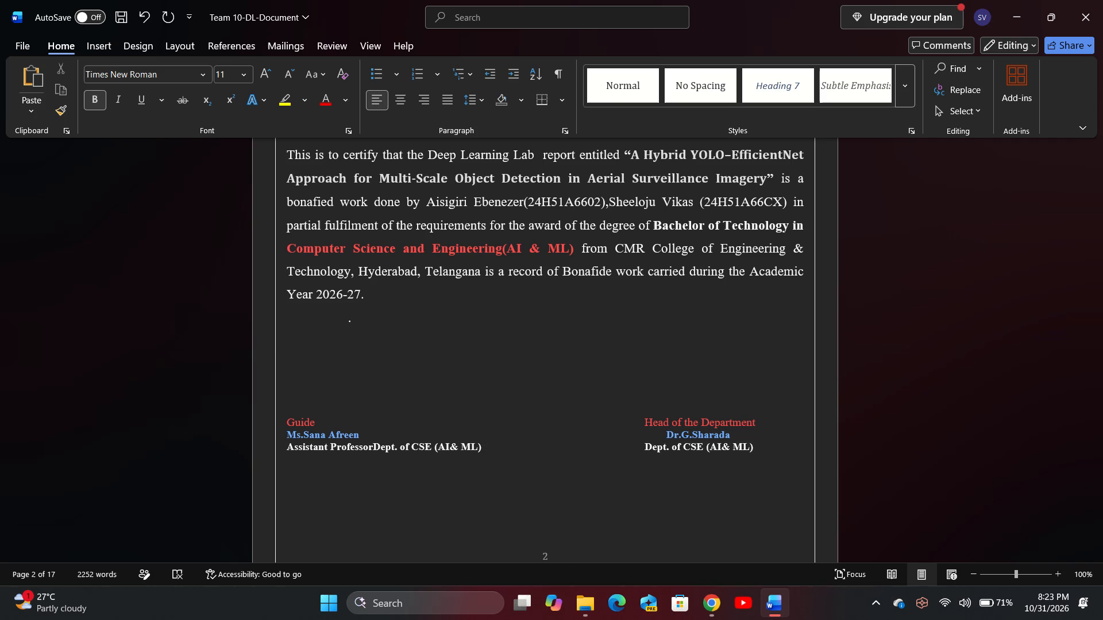
# Justify the whole Guide and Head of the Department signature block on the certificate page.
pyautogui.moveTo(645, 421); pyautogui.dragTo(689, 459)
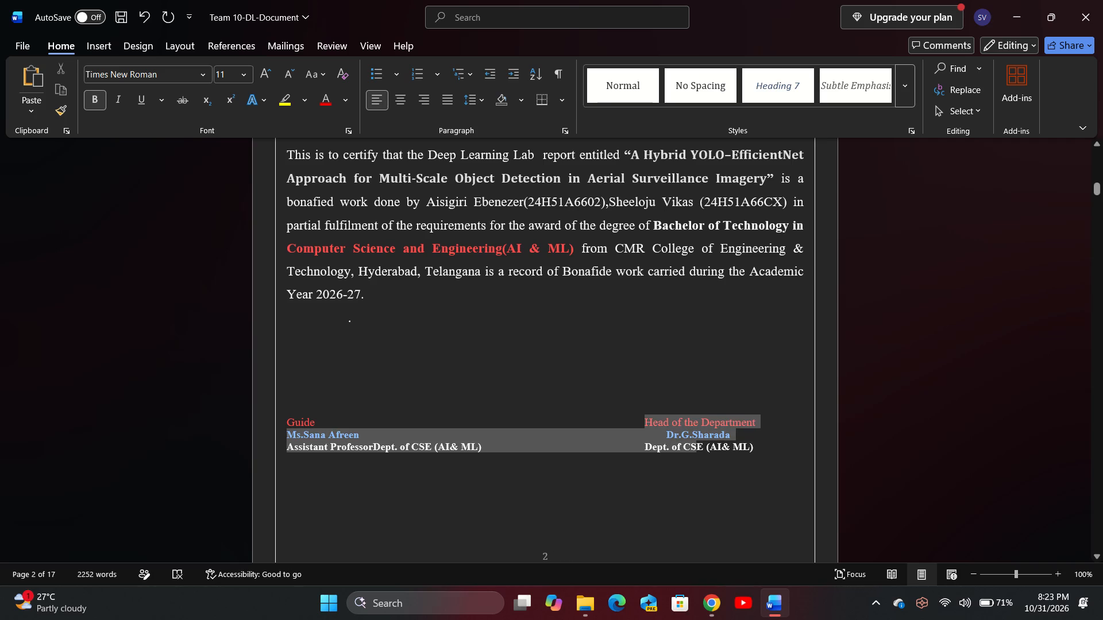
pyautogui.moveTo(689, 459); pyautogui.dragTo(748, 454)
pyautogui.click(748, 454)
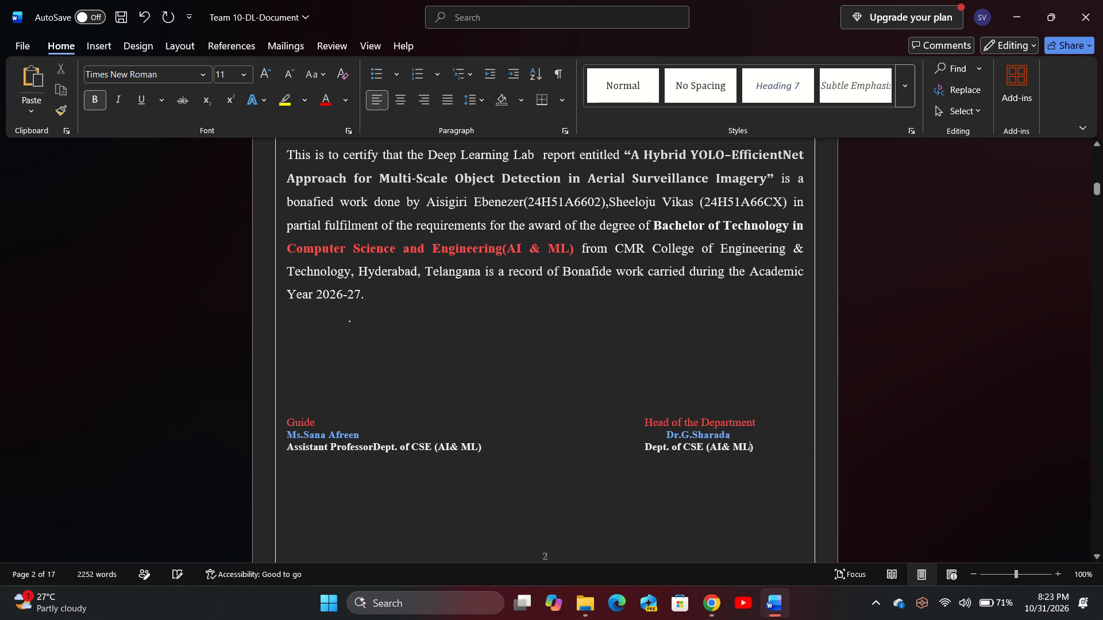
pyautogui.moveTo(287, 417); pyautogui.dragTo(674, 440)
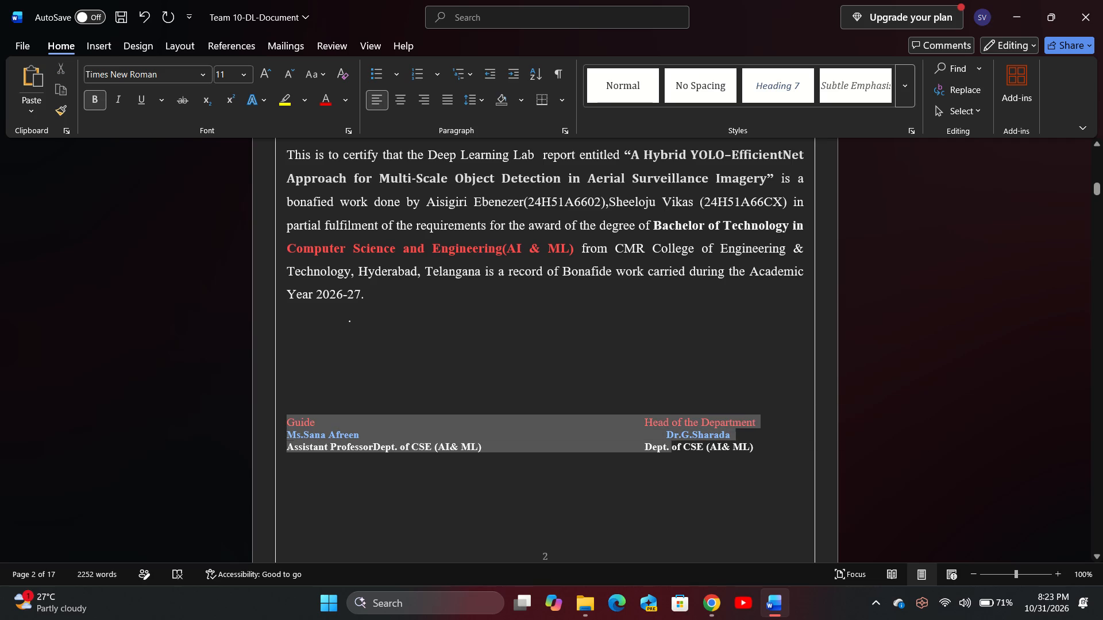
pyautogui.moveTo(674, 440); pyautogui.dragTo(806, 459)
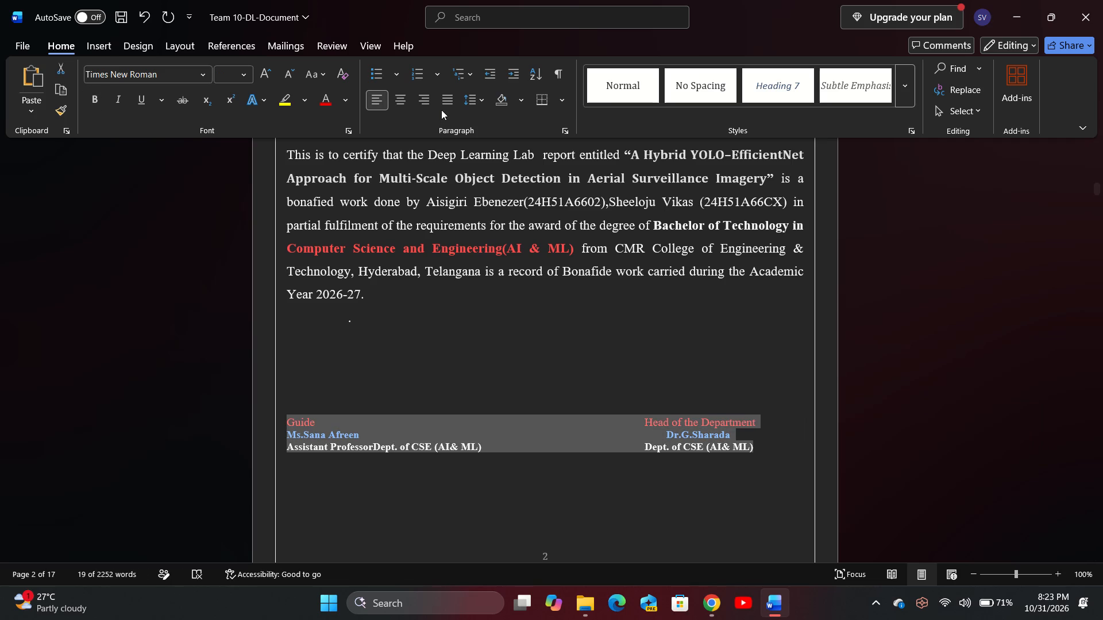
pyautogui.click(445, 108)
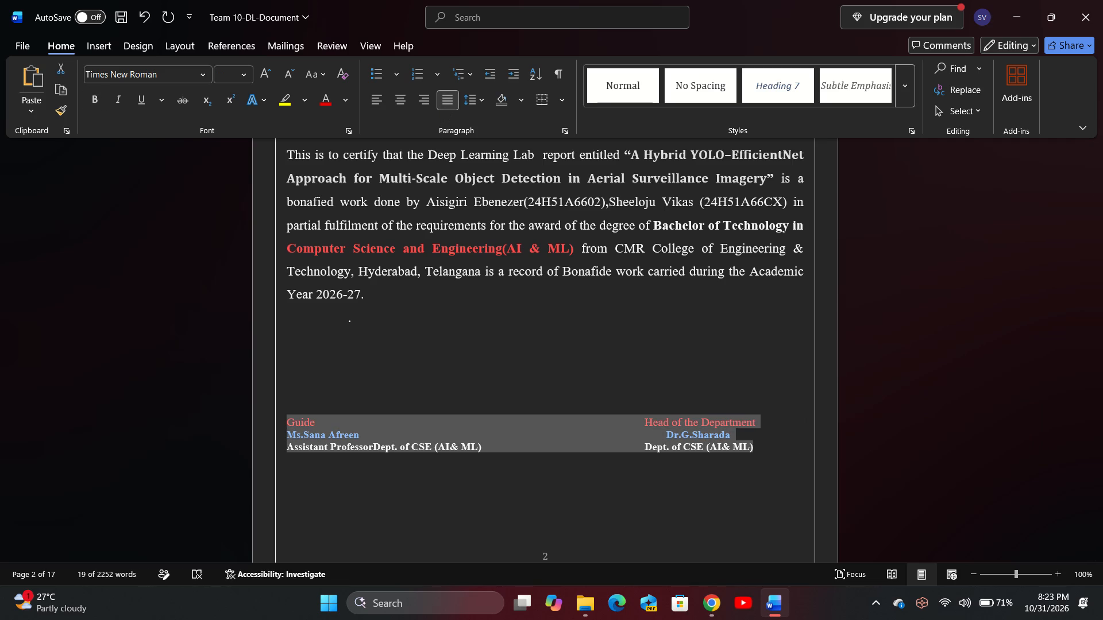
pyautogui.click(492, 339)
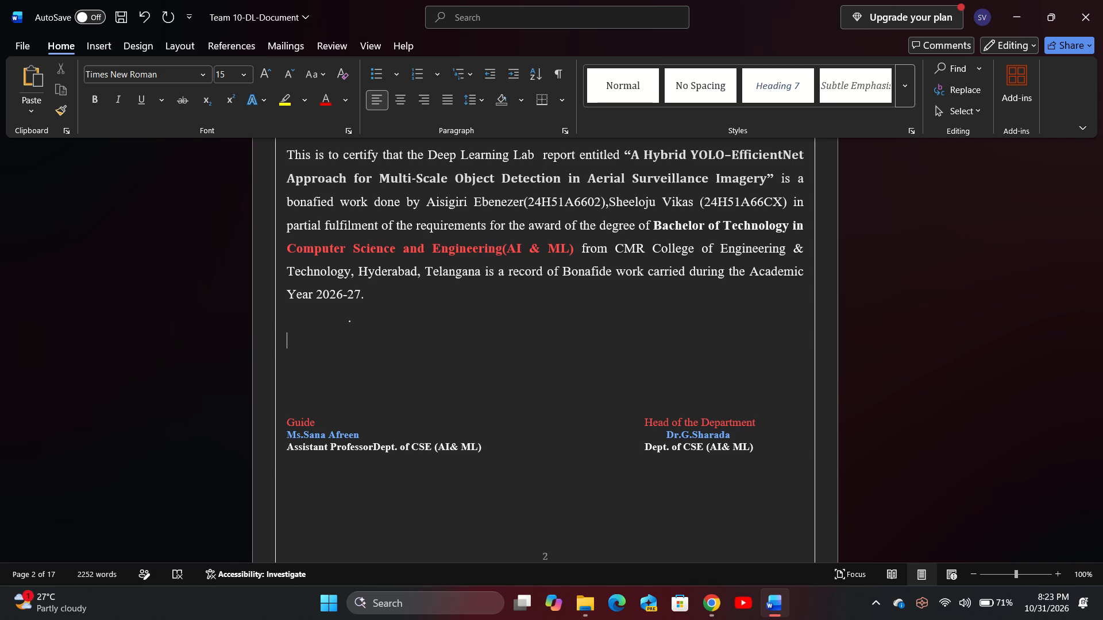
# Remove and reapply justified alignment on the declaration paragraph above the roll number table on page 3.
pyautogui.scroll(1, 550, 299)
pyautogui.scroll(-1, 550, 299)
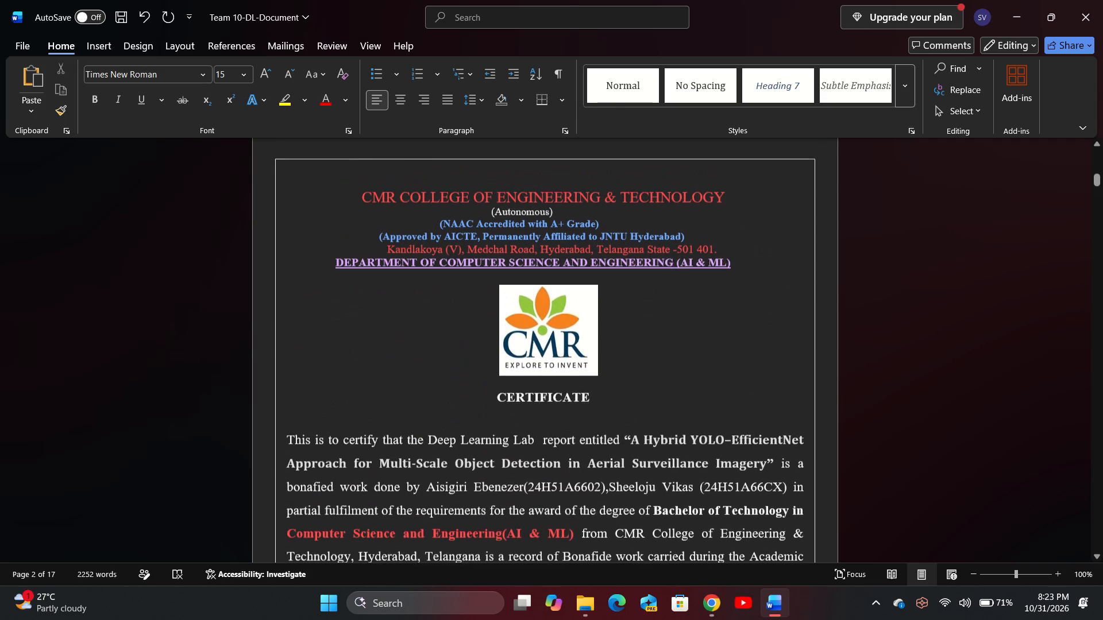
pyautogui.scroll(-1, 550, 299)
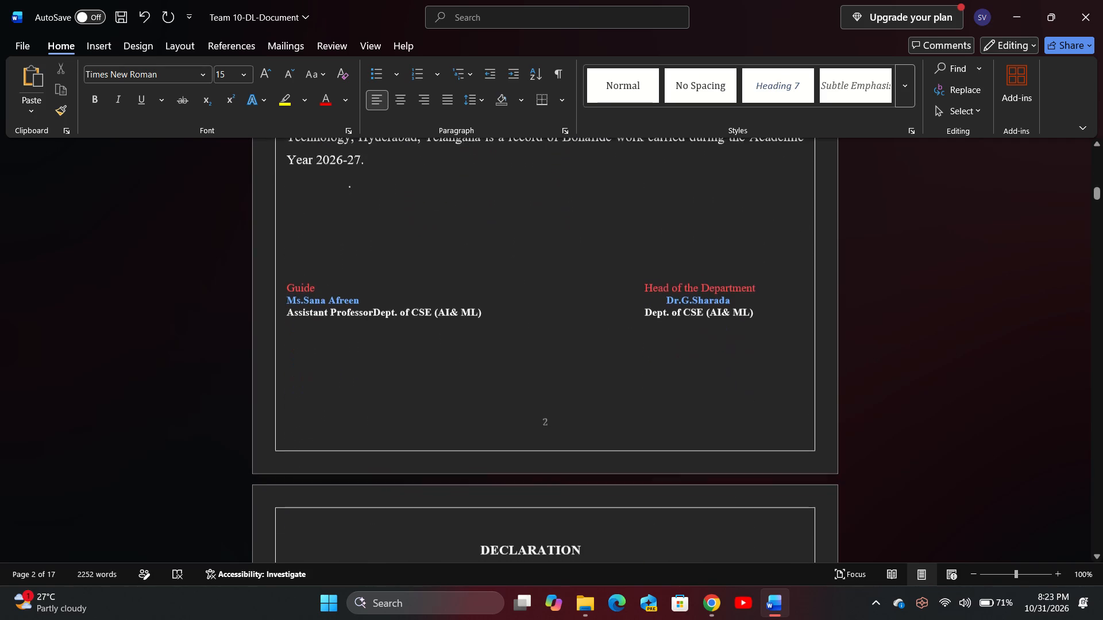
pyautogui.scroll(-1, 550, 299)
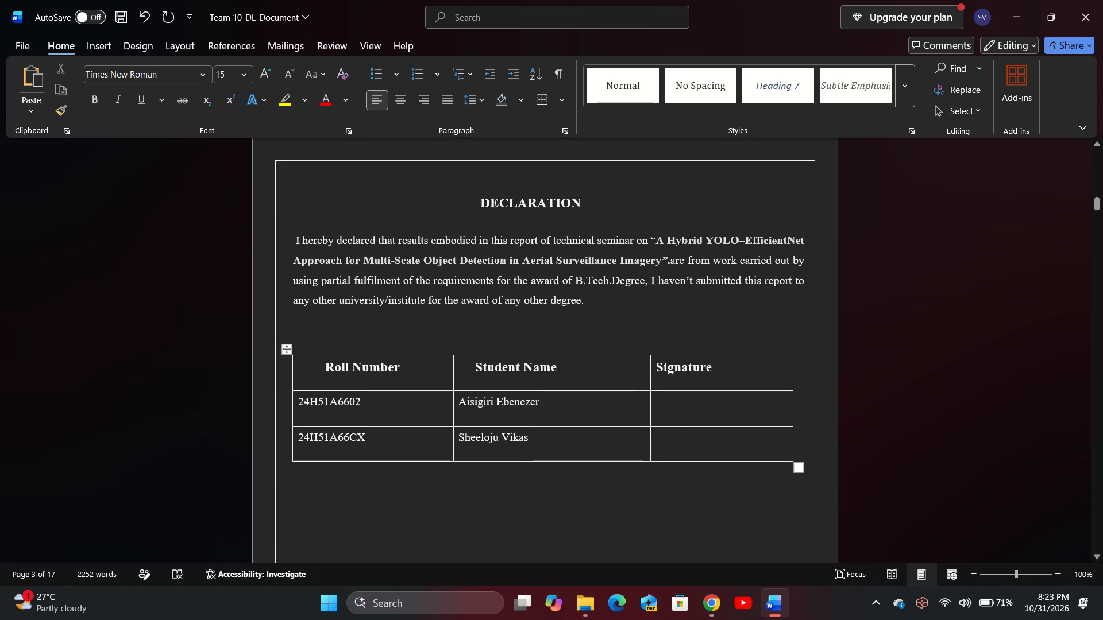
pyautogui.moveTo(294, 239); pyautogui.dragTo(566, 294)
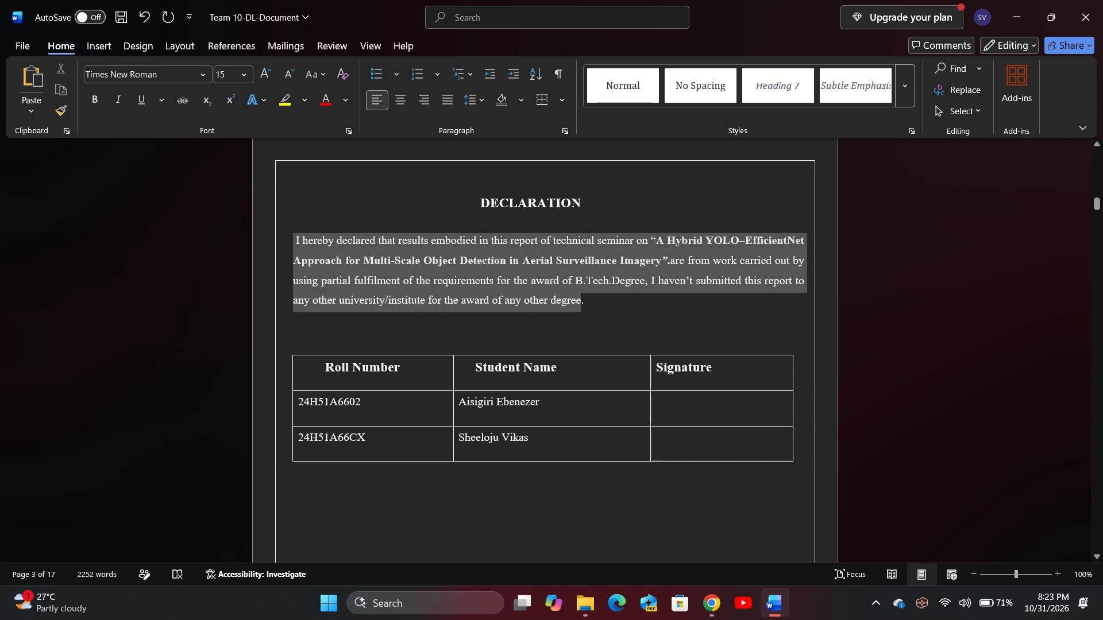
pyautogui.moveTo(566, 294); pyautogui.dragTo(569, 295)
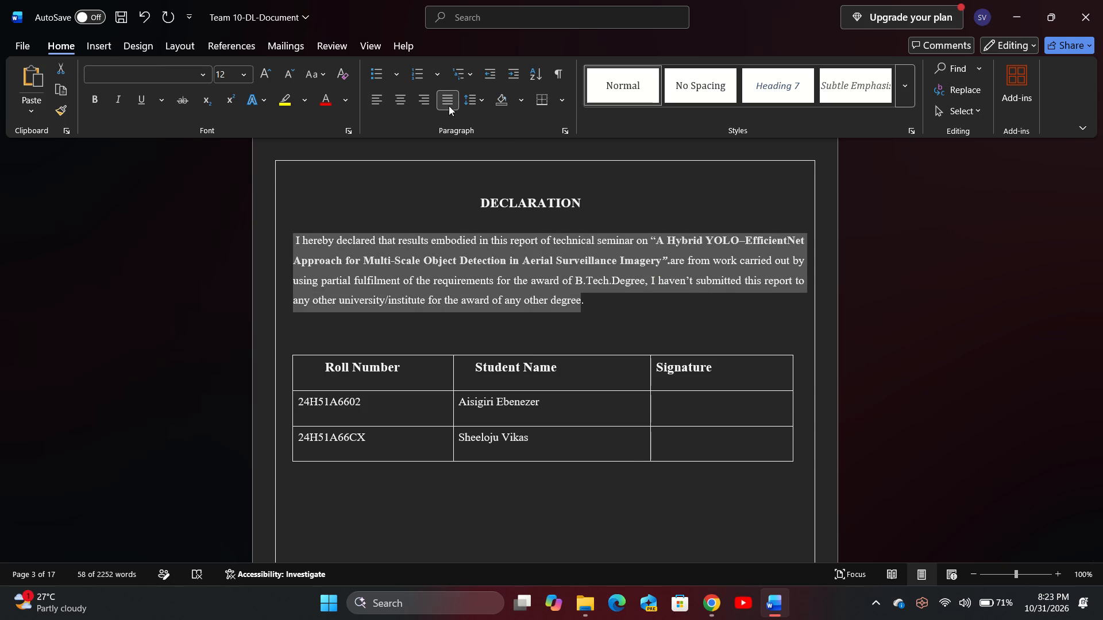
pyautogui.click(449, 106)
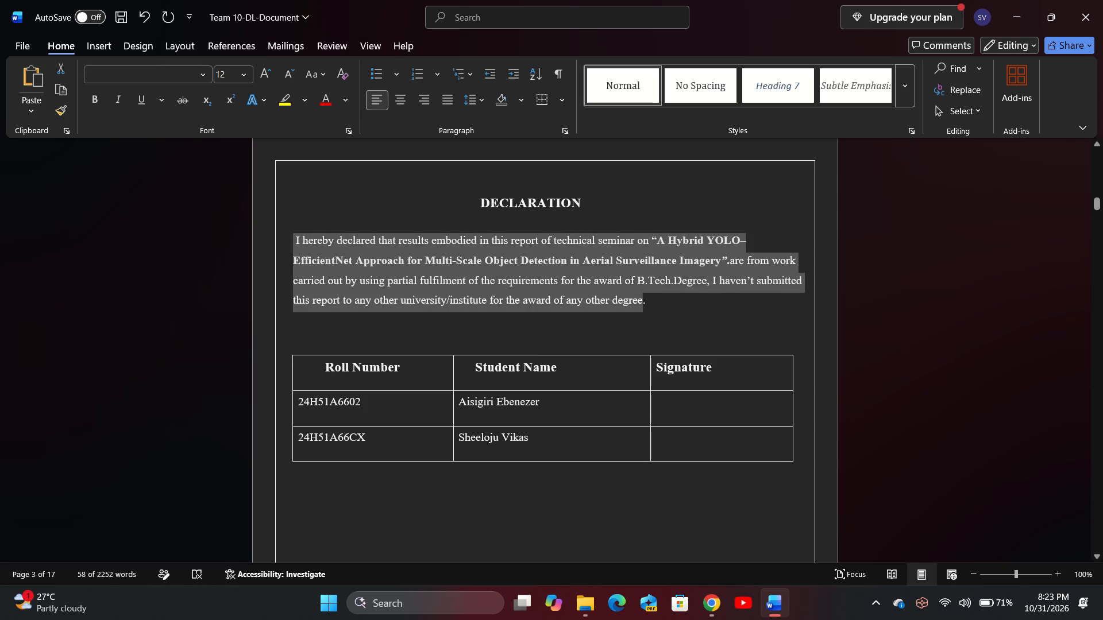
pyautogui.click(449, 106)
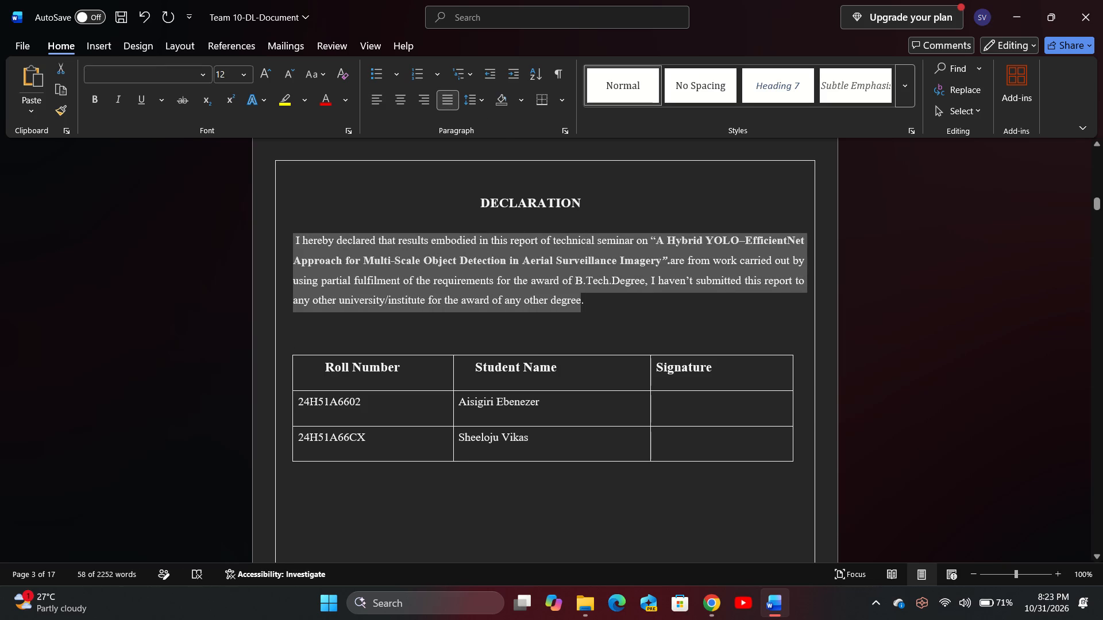
# Justify the "2.2. OBJECTIVES OF THE PROJECT" heading and its three bullet points in Chapter 2.
pyautogui.scroll(-7, 521, 243)
pyautogui.scroll(1, 521, 243)
pyautogui.scroll(-1, 521, 243)
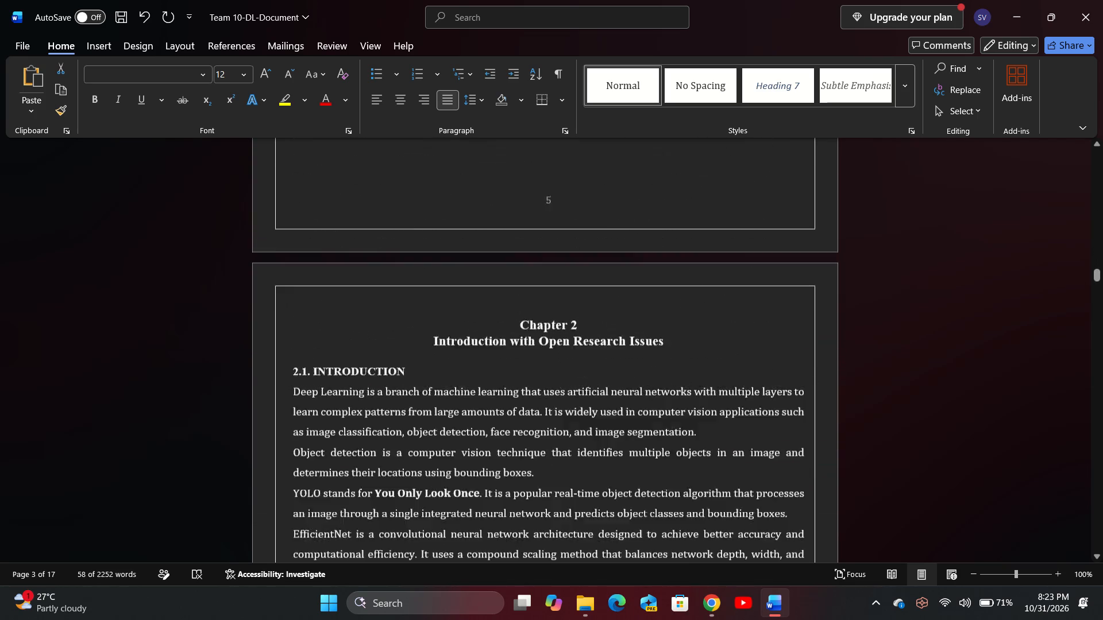
pyautogui.scroll(-1, 521, 243)
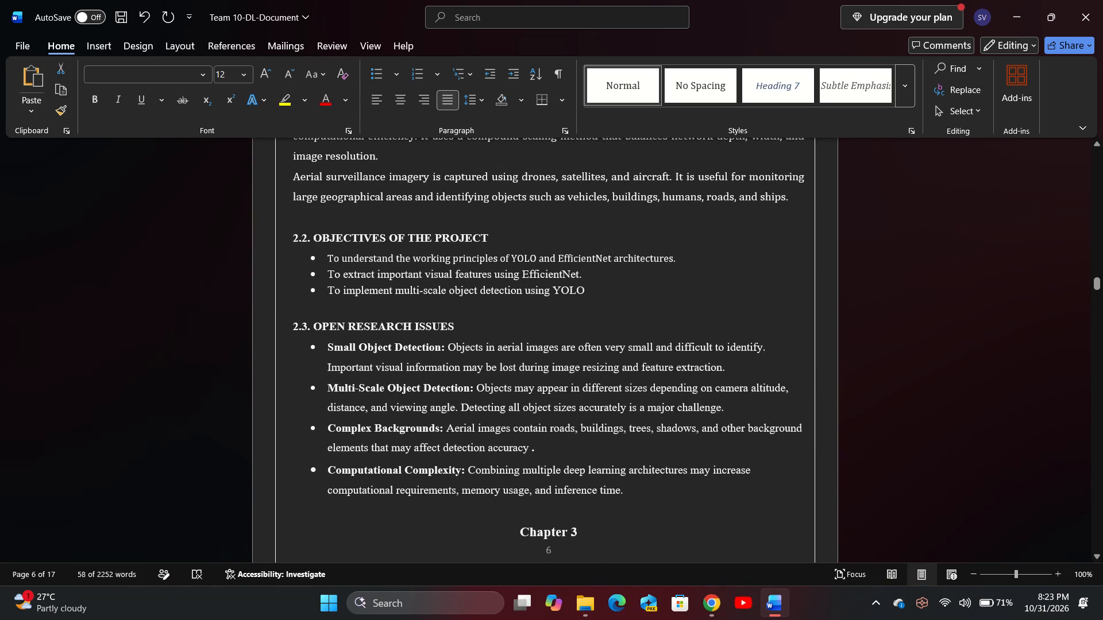
pyautogui.click(319, 254)
pyautogui.scroll(1, 291, 238)
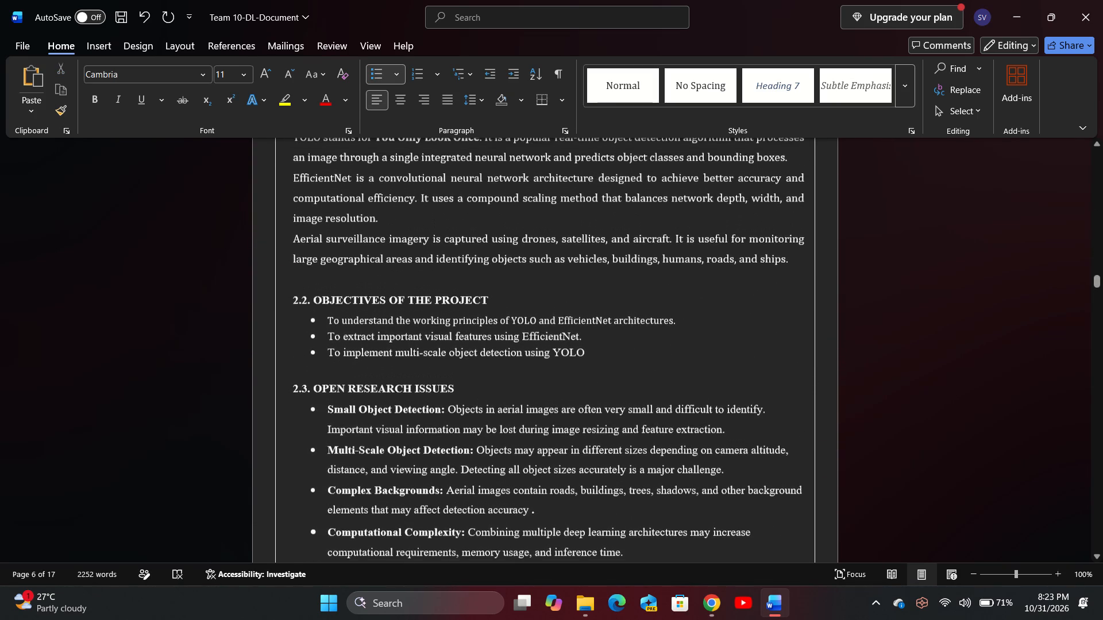
pyautogui.scroll(1, 291, 238)
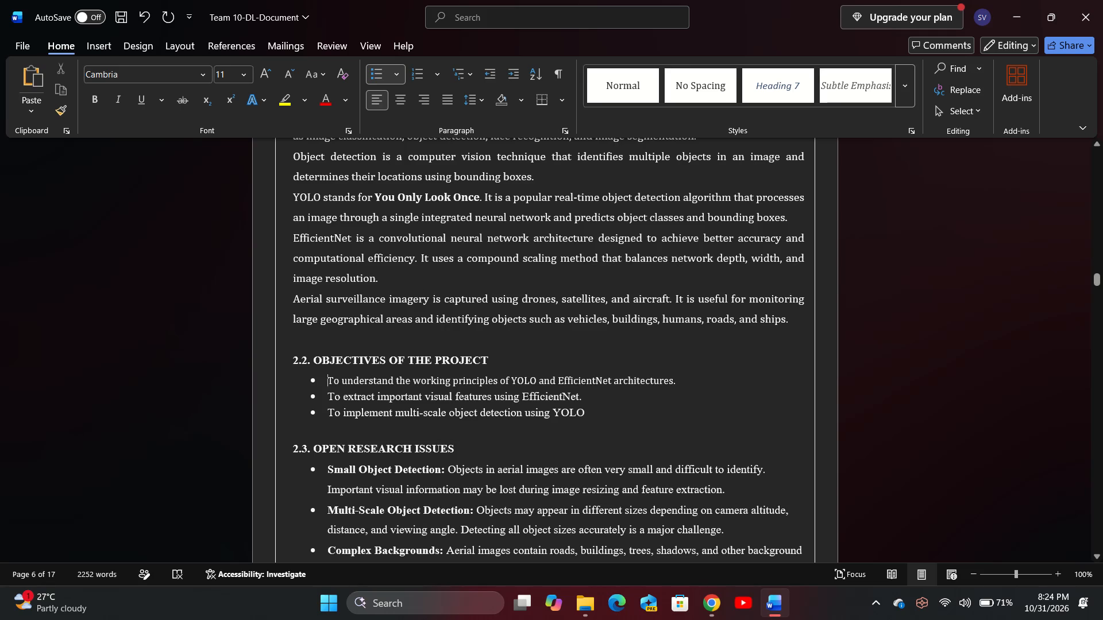
pyautogui.hotkey('ctrl', 'Up')
pyautogui.hotkey('ctrl', 'Up')
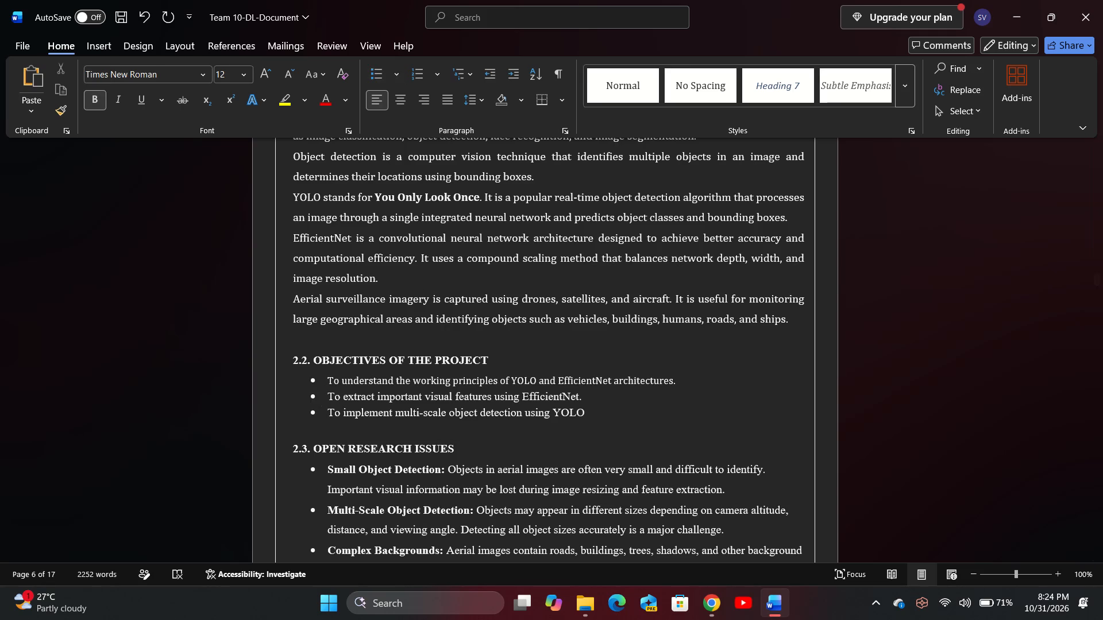
pyautogui.hotkey('ctrl', 'shift', 'Down')
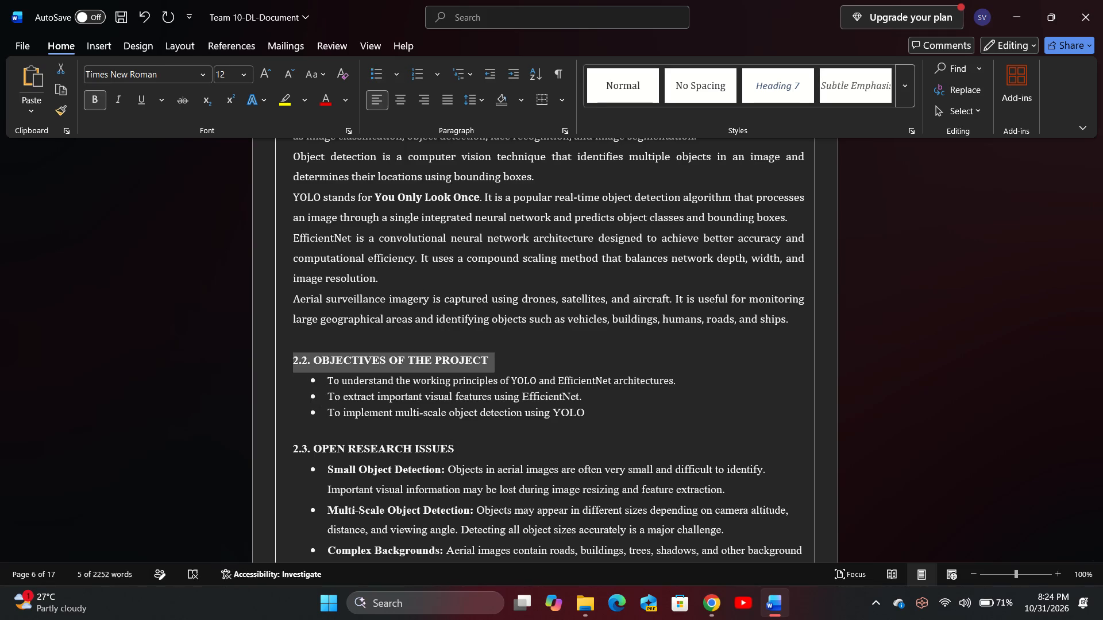
pyautogui.hotkey('ctrl', 'shift', 'Down')
pyautogui.hotkey('ctrl', 'shift', 'Down')
pyautogui.hotkey('ctrl', 'shift', 'Down')
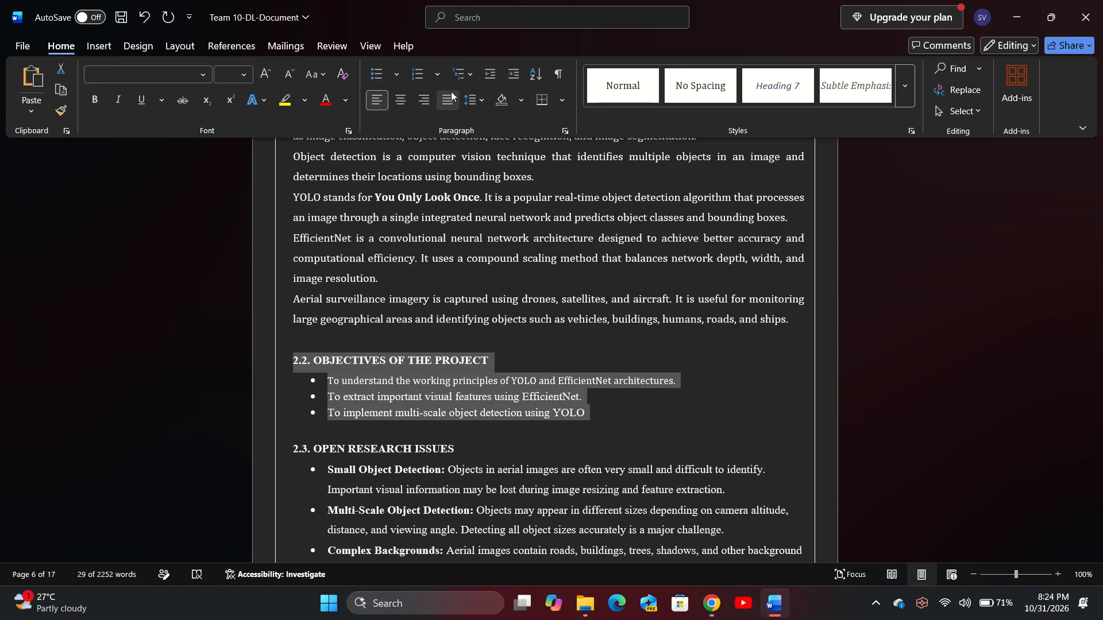
pyautogui.click(451, 92)
# Justify the "2.3. OPEN RESEARCH ISSUES" heading together with all four of its bullet points.
pyautogui.click(289, 449)
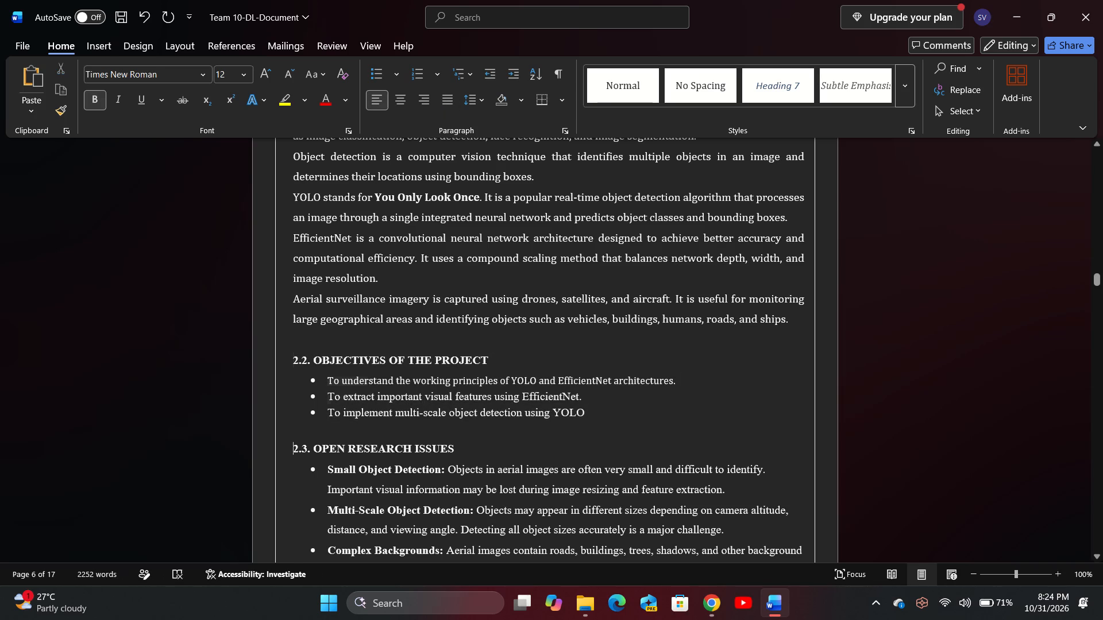
pyautogui.hotkey('ctrl', 'shift', 'Down')
pyautogui.hotkey('ctrl', 'shift', 'Down')
pyautogui.hotkey('ctrl', 'shift', 'Down')
pyautogui.hotkey('ctrl', 'shift', 'Down')
pyautogui.hotkey('ctrl', 'shift', 'Down')
pyautogui.hotkey('ctrl', 'shift', 'Down')
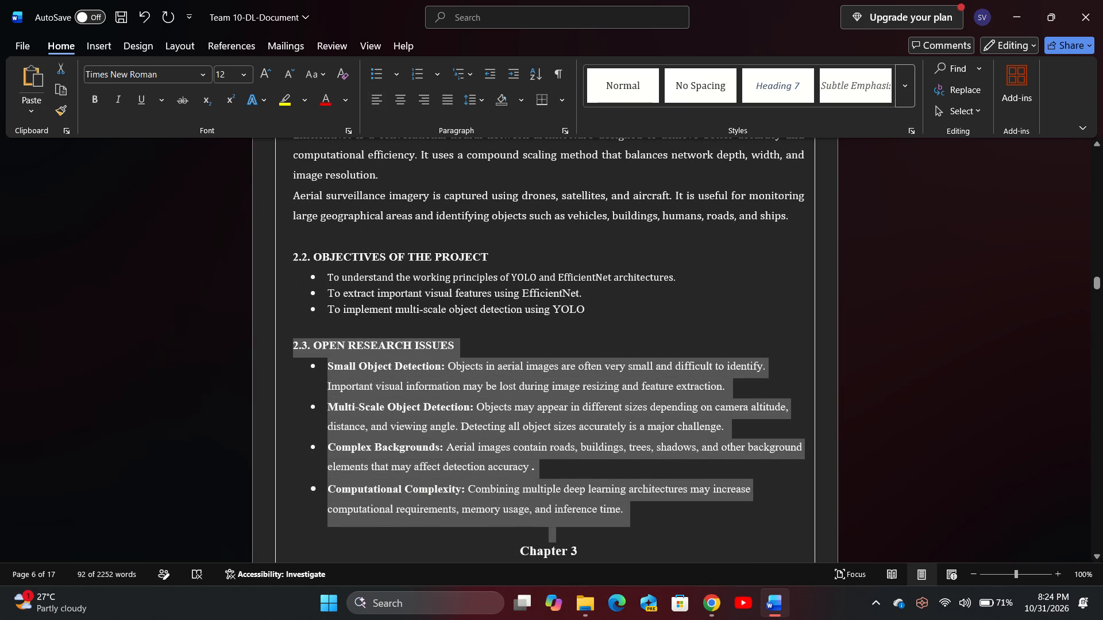
pyautogui.click(445, 103)
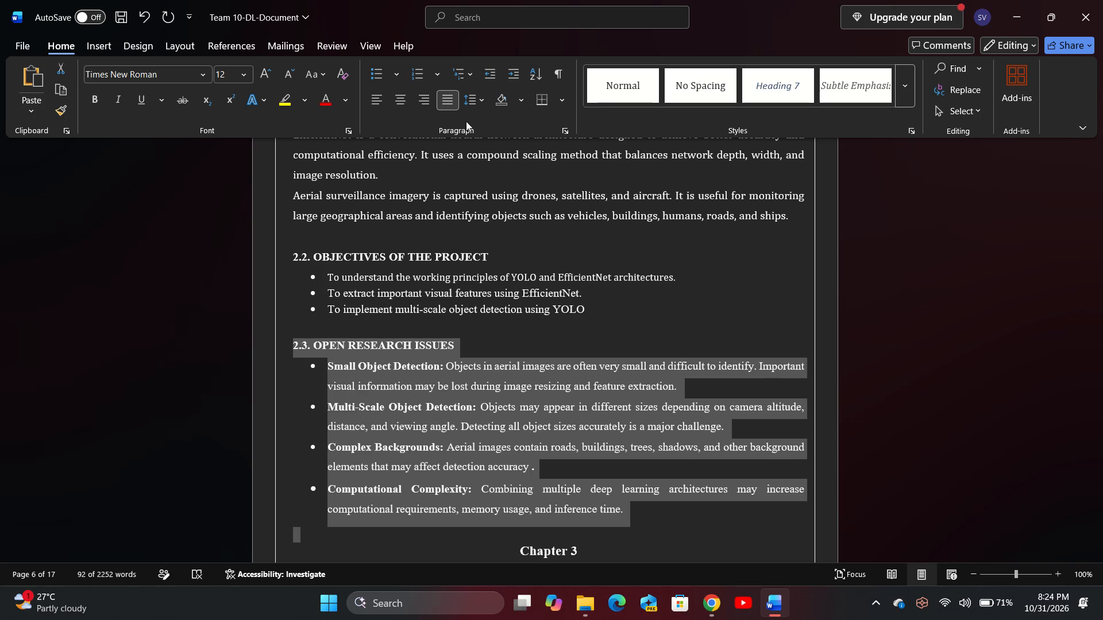
# Push the "Chapter 3" heading onto the next page above its chapter title, adding a blank line before it.
pyautogui.scroll(-1, 541, 326)
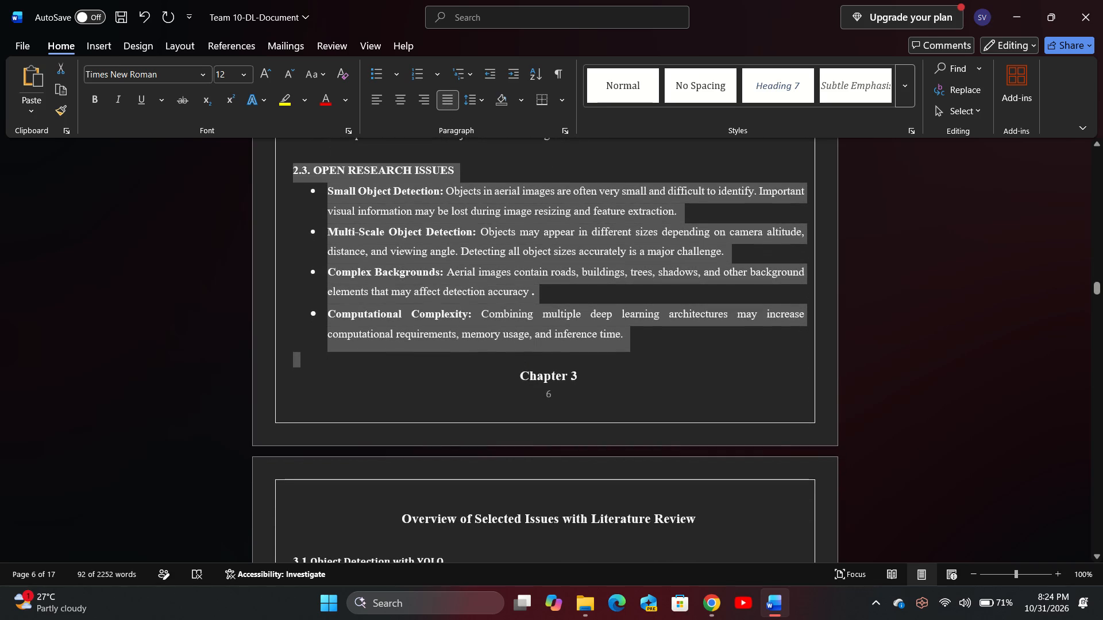
pyautogui.click(521, 376)
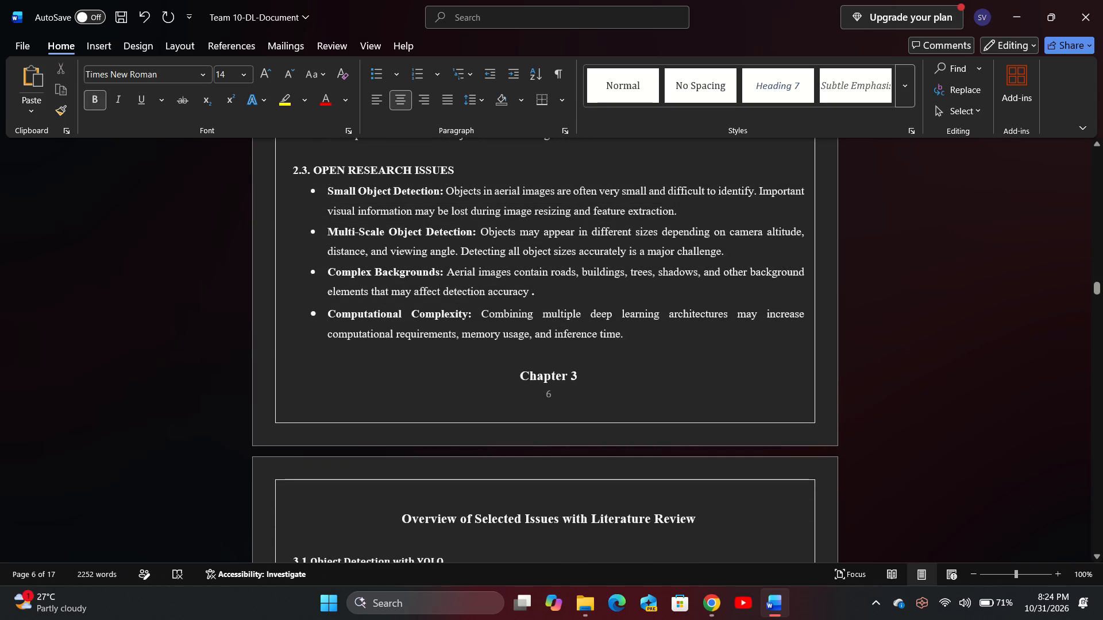
pyautogui.press('Return')
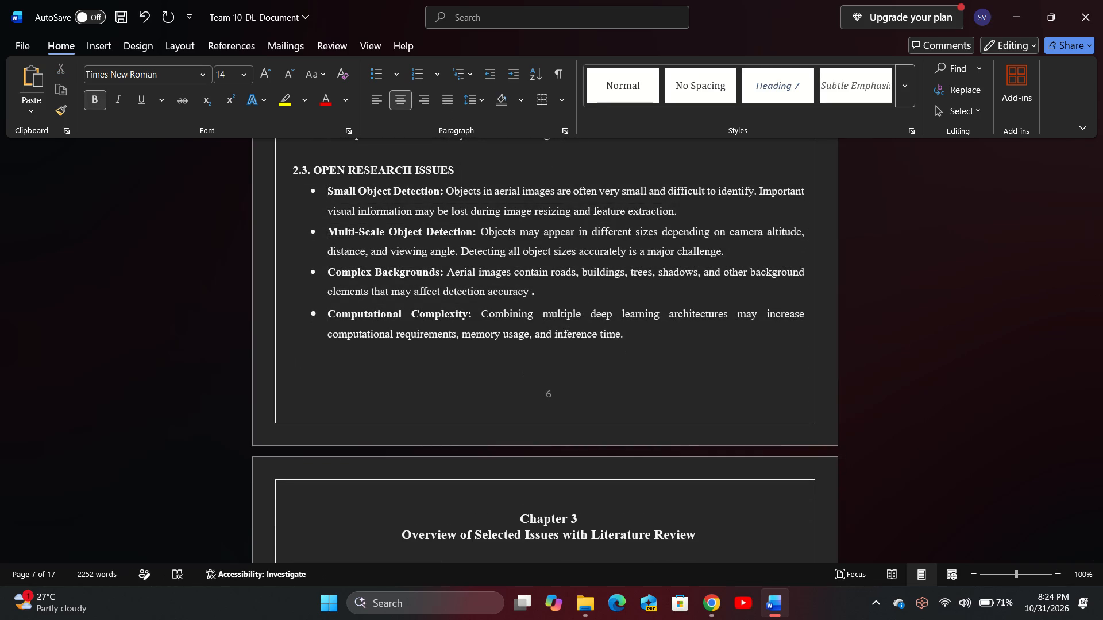
pyautogui.press('Up')
pyautogui.press('Return')
pyautogui.scroll(-1, 521, 376)
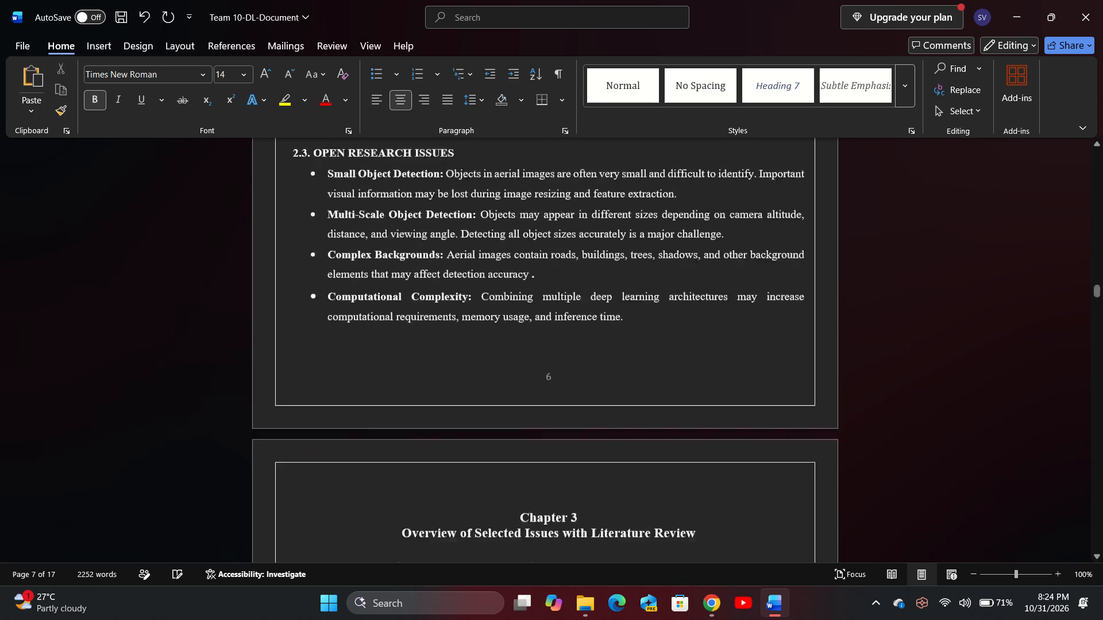
pyautogui.scroll(-1, 521, 376)
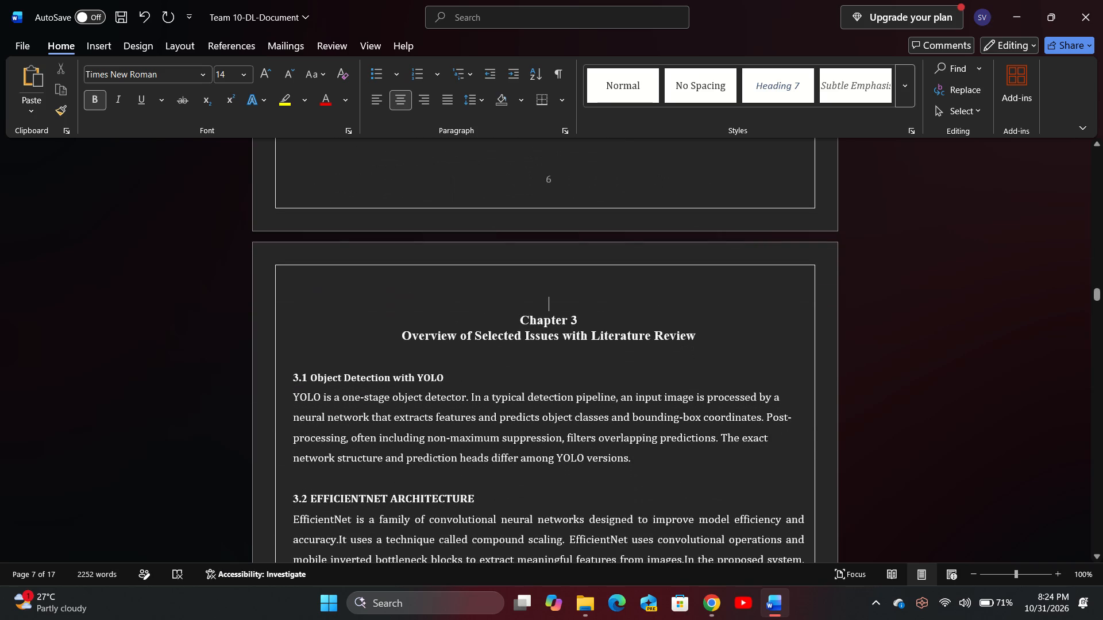
# Return to the certificate page and indent the "Guide" label by one tab stop.
pyautogui.scroll(1, 527, 362)
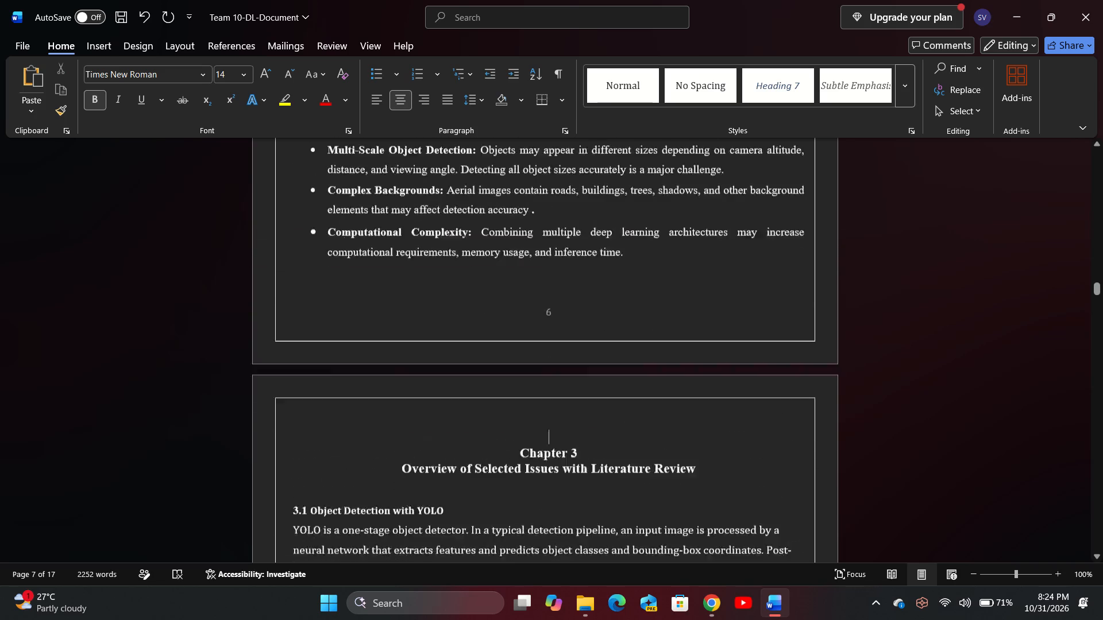
pyautogui.scroll(4, 527, 362)
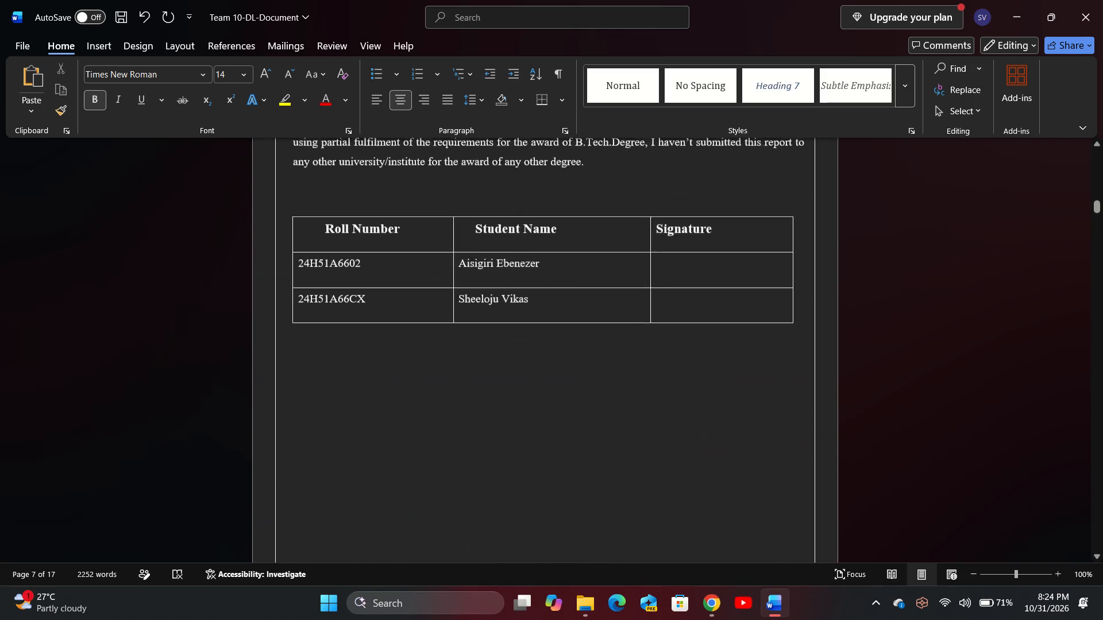
pyautogui.scroll(1, 527, 362)
pyautogui.scroll(-2, 527, 362)
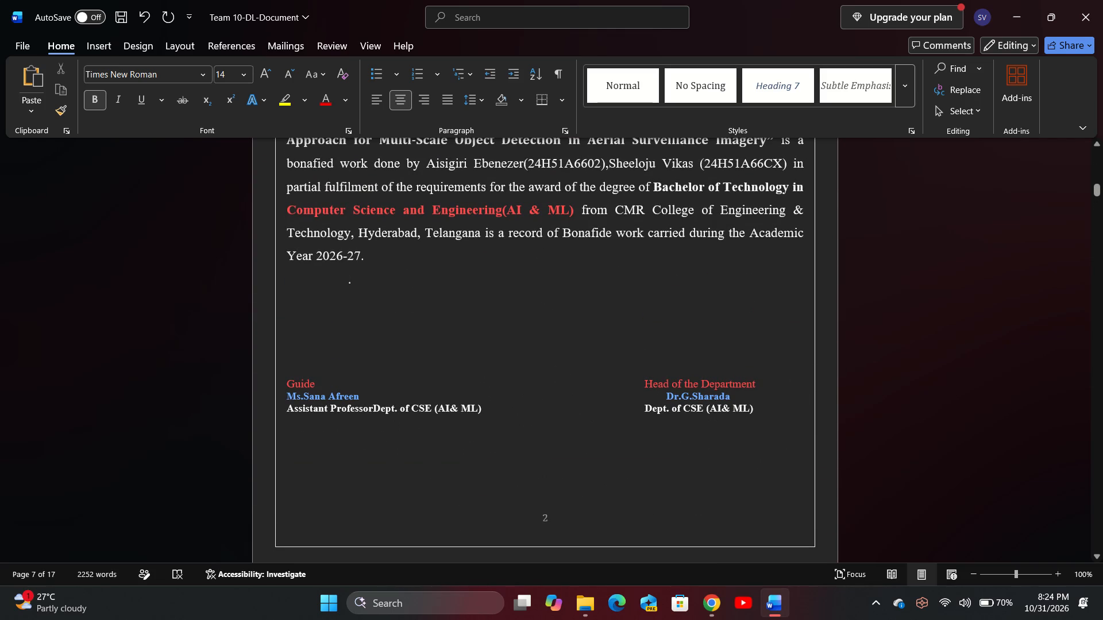
pyautogui.click(287, 383)
pyautogui.press('Tab')
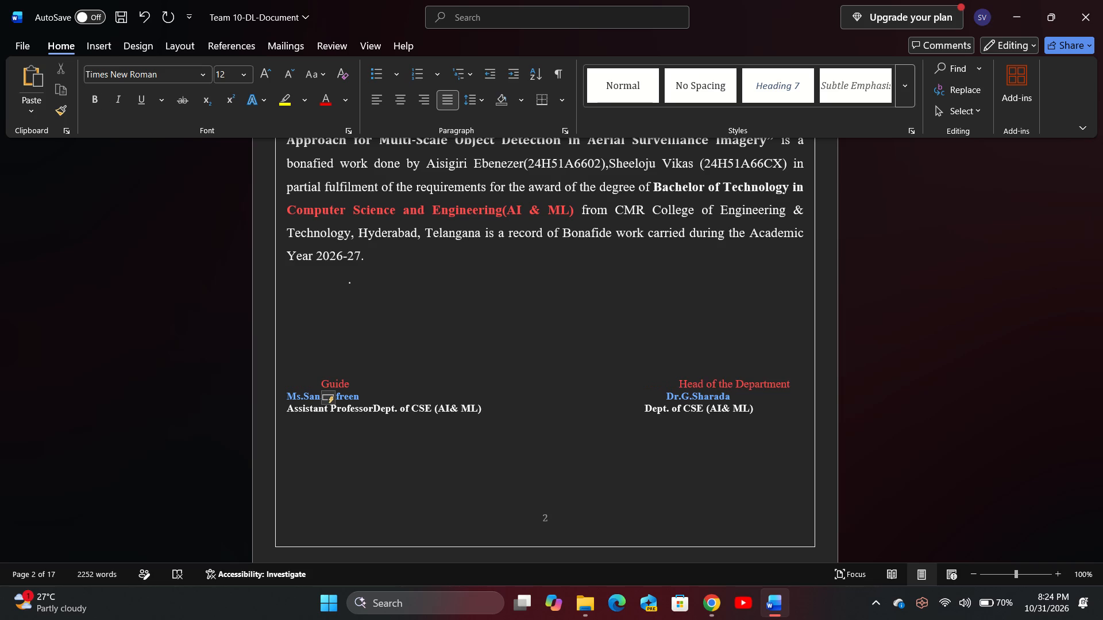
# Reduce the spacing before "Head of the Department" so that it starts above the department text again.
pyautogui.click(673, 381)
pyautogui.press('BackSpace')
pyautogui.press('BackSpace')
pyautogui.press('BackSpace')
pyautogui.press('BackSpace')
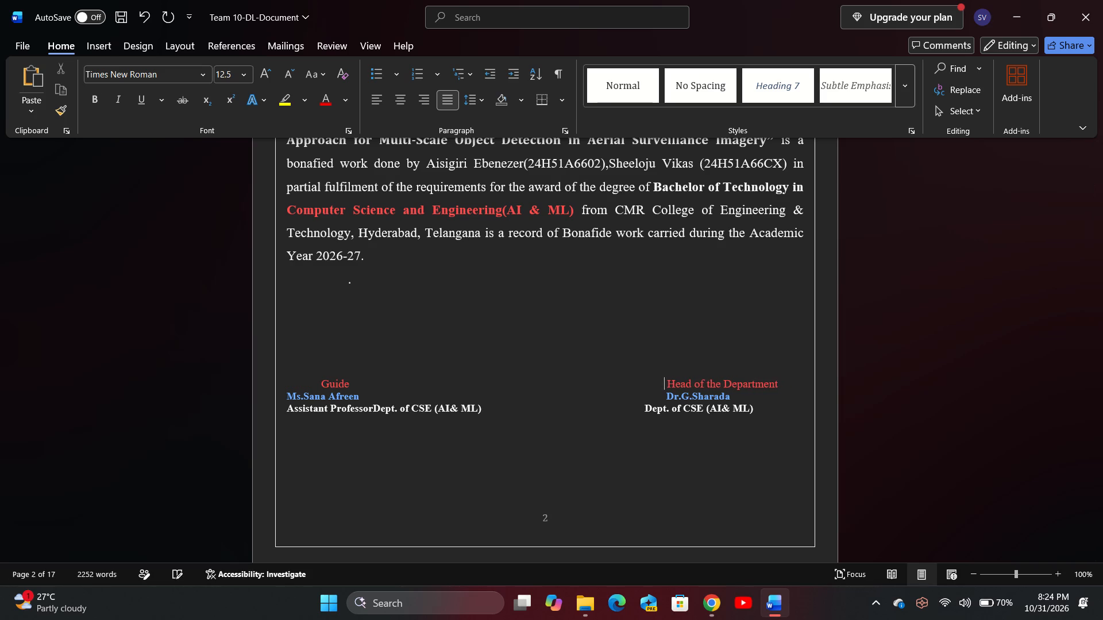
pyautogui.press('BackSpace')
pyautogui.press('BackSpace')
pyautogui.press('BackSpace')
pyautogui.press('BackSpace')
pyautogui.press('BackSpace')
pyautogui.press('BackSpace')
pyautogui.press('BackSpace')
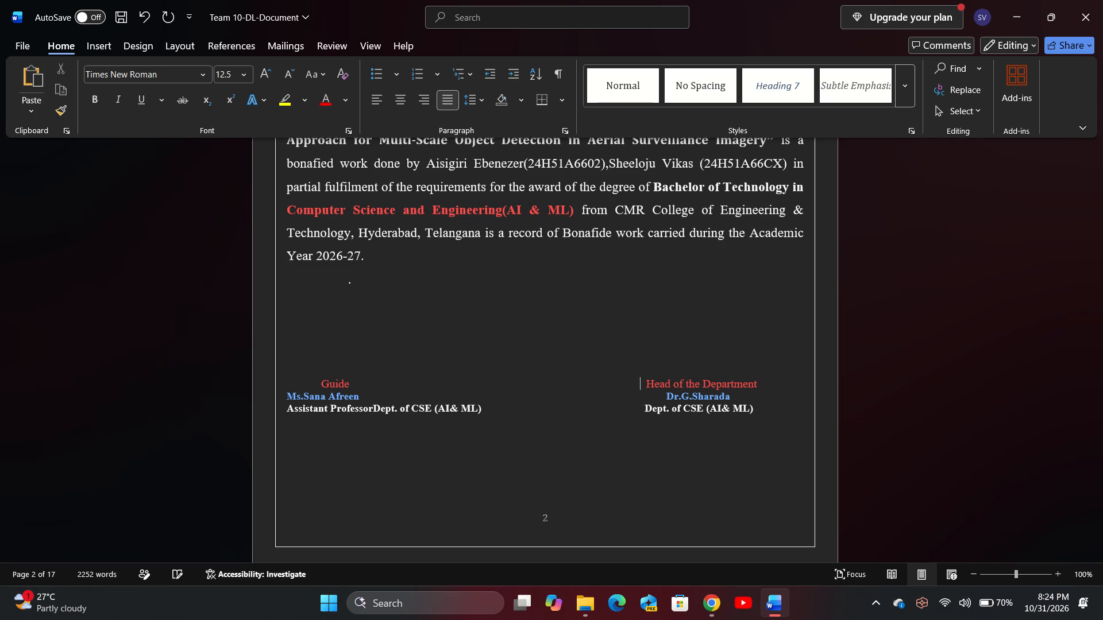
# Indent the guide's name with seven spaces so that it sits centred beneath the "Guide" label.
pyautogui.click(281, 396)
pyautogui.press('space')
pyautogui.press('space')
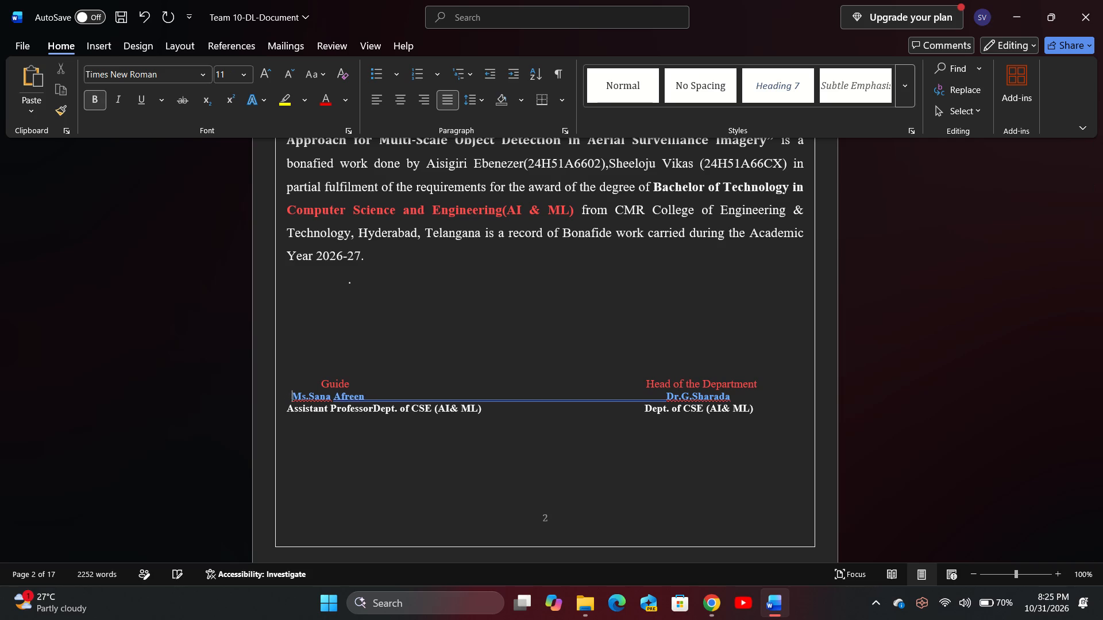
pyautogui.press('space')
pyautogui.press('space')
pyautogui.press('space')
pyautogui.press('space')
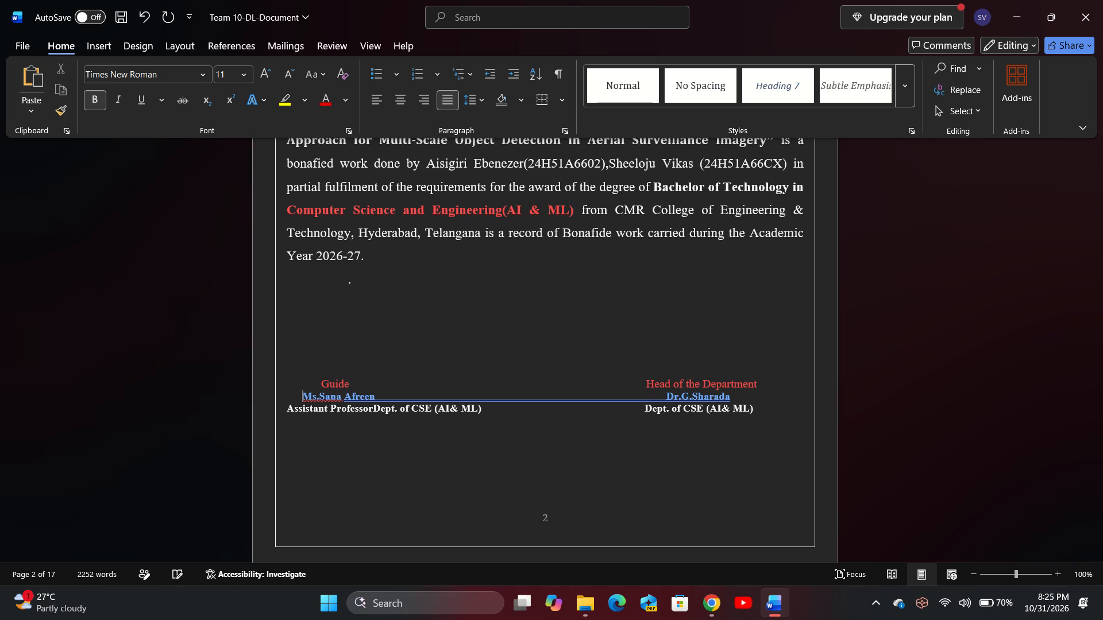
pyautogui.press('space')
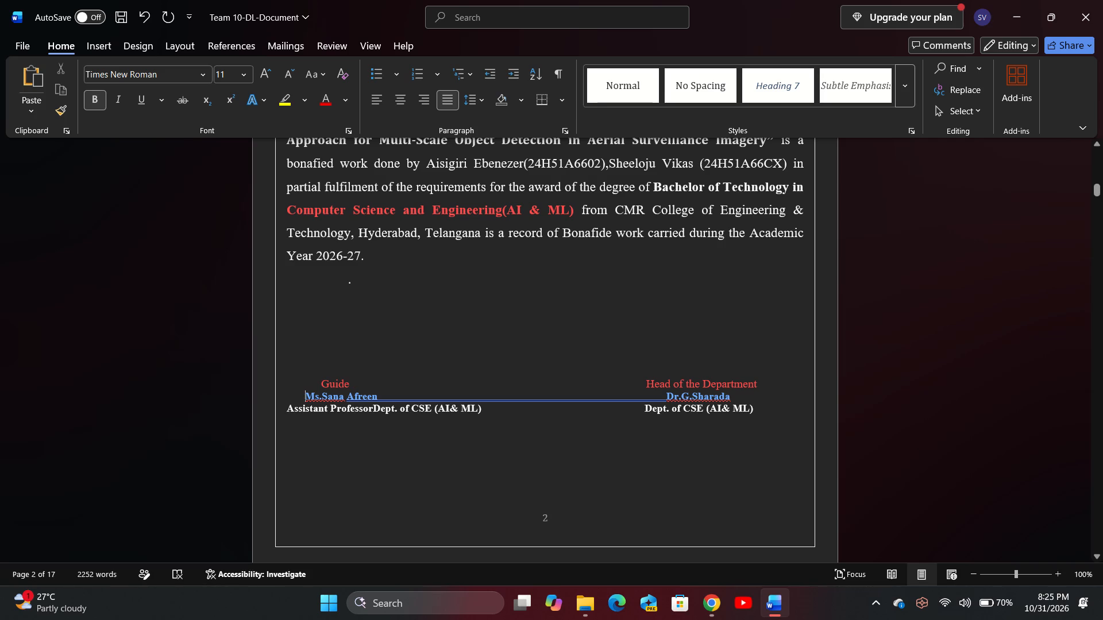
# Delete "Dept. of CSE (AI& ML)" from the guide's line, keeping only "Assistant Professor" on that side.
pyautogui.click(484, 410)
pyautogui.press('BackSpace')
pyautogui.press('BackSpace')
pyautogui.press('BackSpace')
pyautogui.press('BackSpace')
pyautogui.press('BackSpace')
pyautogui.press('BackSpace')
pyautogui.press('BackSpace')
pyautogui.press('BackSpace')
pyautogui.press('BackSpace')
pyautogui.press('BackSpace')
pyautogui.press('BackSpace')
pyautogui.press('BackSpace')
pyautogui.press('BackSpace')
pyautogui.press('BackSpace')
pyautogui.press('BackSpace')
pyautogui.press('BackSpace')
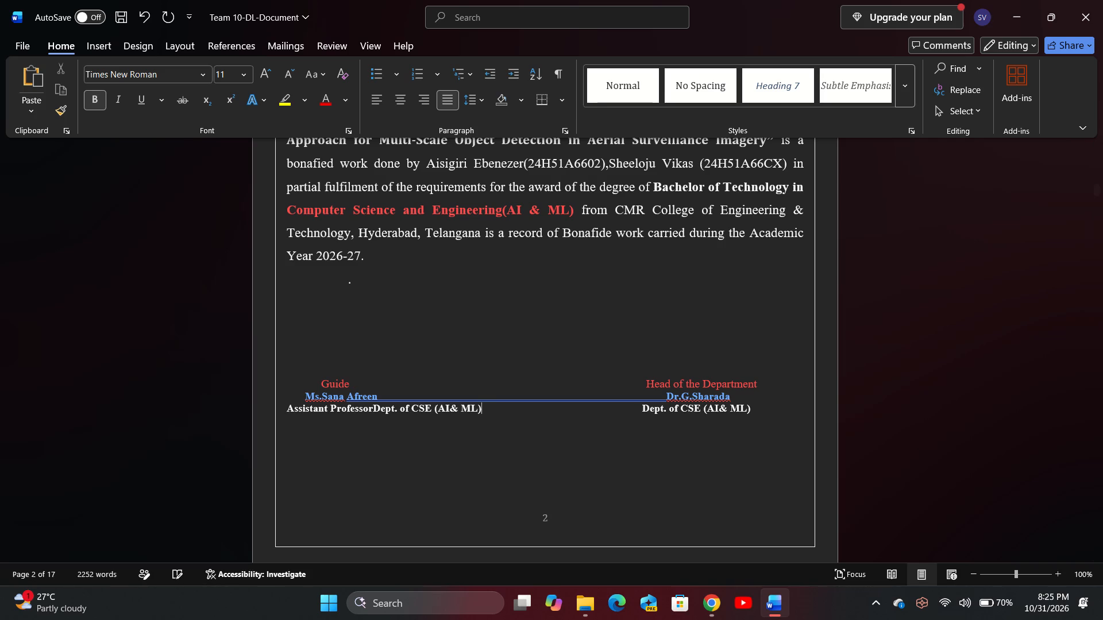
pyautogui.press('BackSpace')
pyautogui.press('BackSpace')
pyautogui.press('BackSpace')
pyautogui.press('BackSpace')
pyautogui.press('BackSpace')
pyautogui.press('BackSpace')
pyautogui.press('BackSpace')
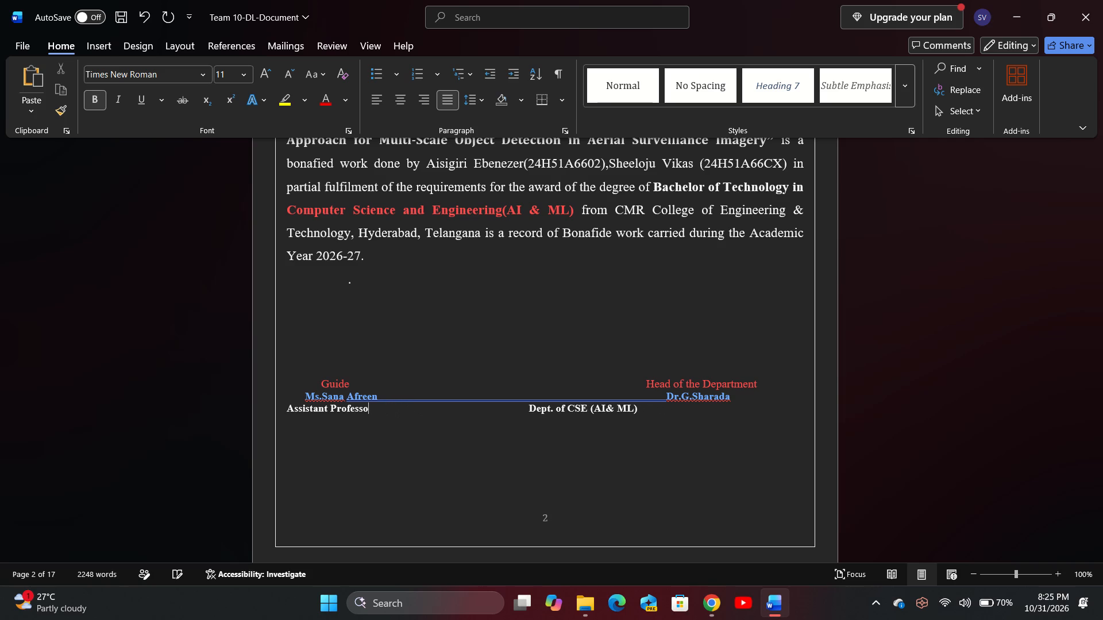
pyautogui.press('r')
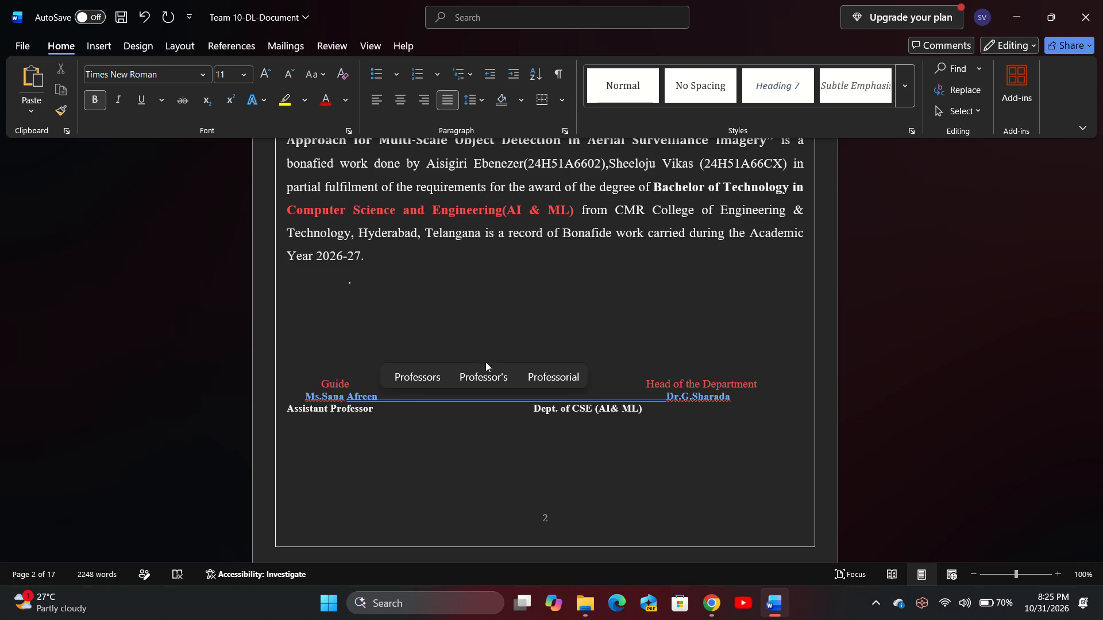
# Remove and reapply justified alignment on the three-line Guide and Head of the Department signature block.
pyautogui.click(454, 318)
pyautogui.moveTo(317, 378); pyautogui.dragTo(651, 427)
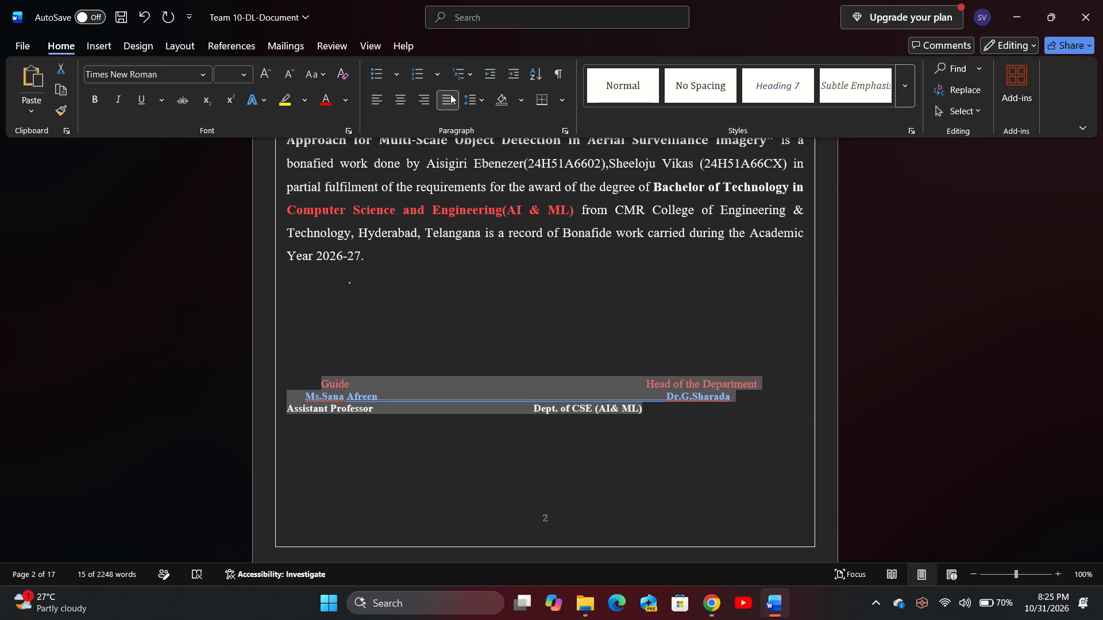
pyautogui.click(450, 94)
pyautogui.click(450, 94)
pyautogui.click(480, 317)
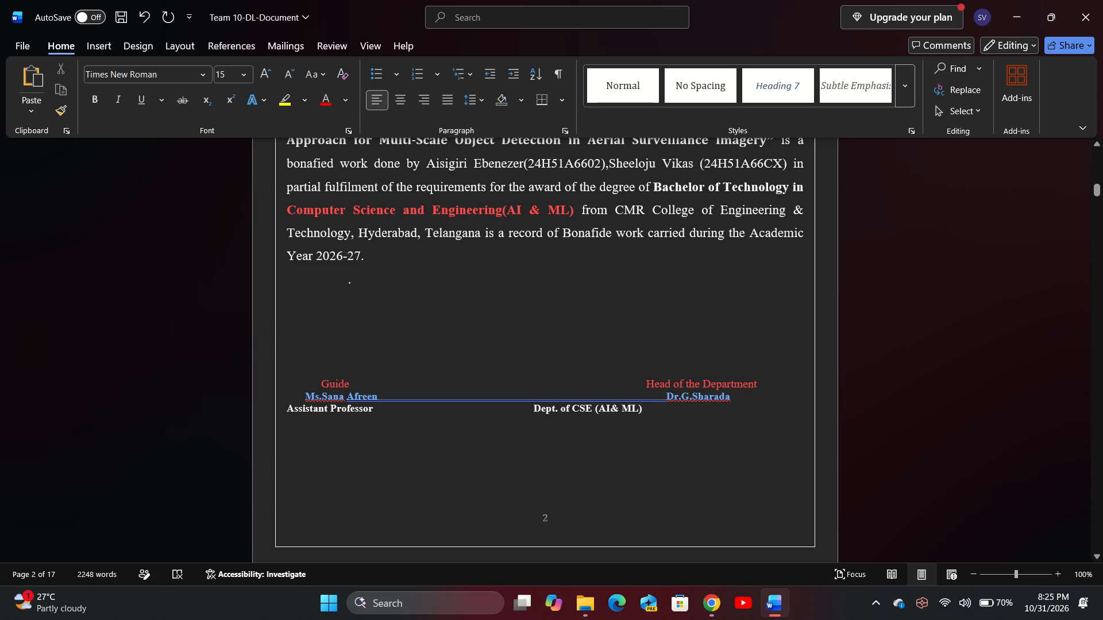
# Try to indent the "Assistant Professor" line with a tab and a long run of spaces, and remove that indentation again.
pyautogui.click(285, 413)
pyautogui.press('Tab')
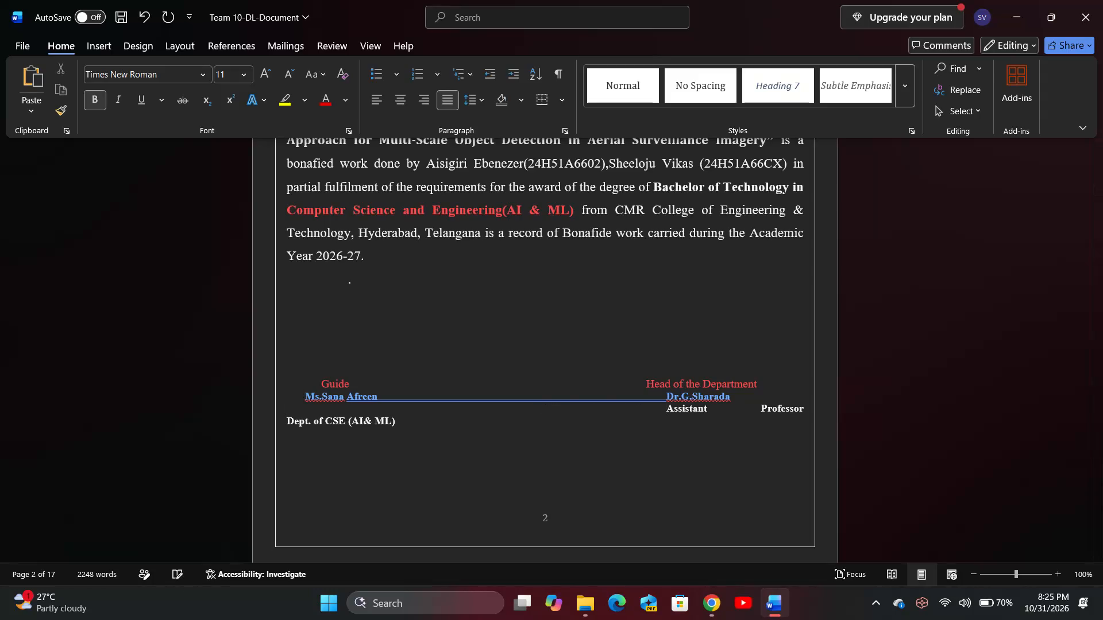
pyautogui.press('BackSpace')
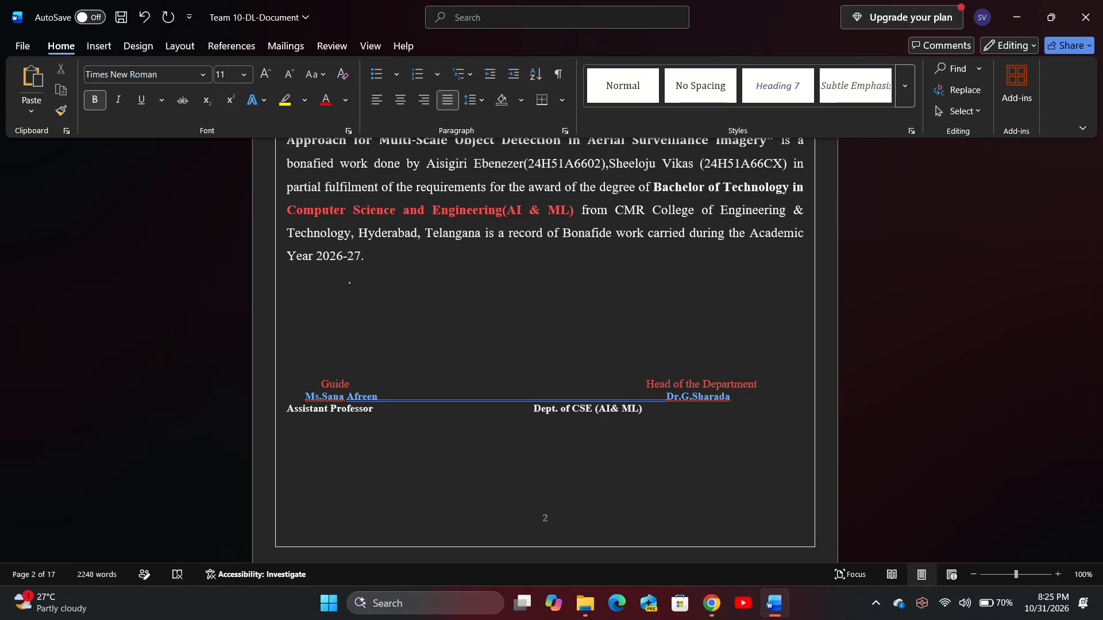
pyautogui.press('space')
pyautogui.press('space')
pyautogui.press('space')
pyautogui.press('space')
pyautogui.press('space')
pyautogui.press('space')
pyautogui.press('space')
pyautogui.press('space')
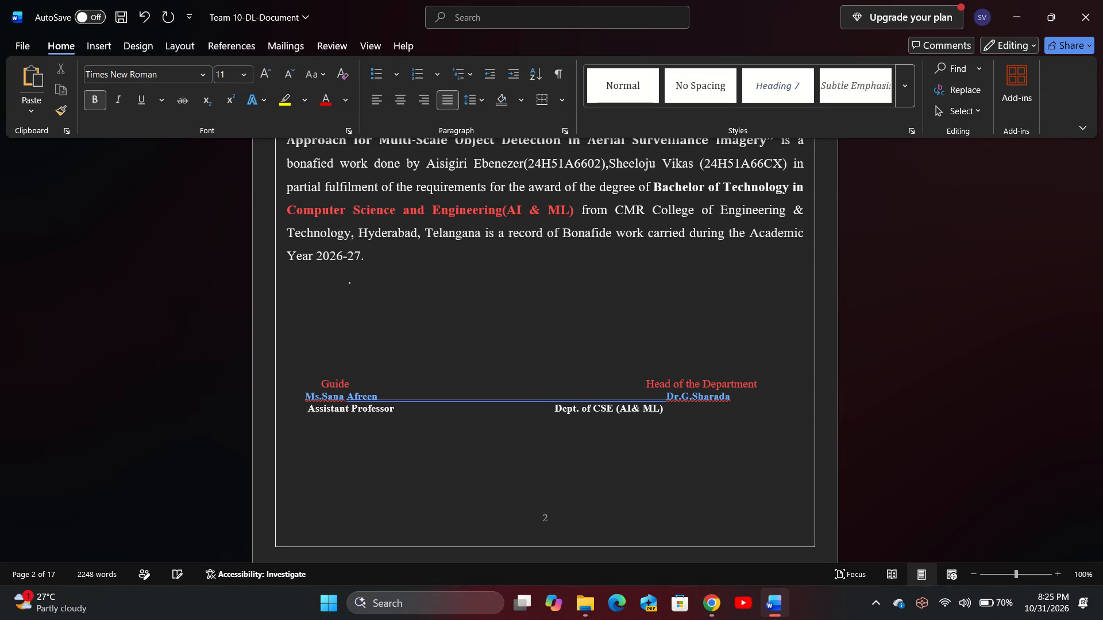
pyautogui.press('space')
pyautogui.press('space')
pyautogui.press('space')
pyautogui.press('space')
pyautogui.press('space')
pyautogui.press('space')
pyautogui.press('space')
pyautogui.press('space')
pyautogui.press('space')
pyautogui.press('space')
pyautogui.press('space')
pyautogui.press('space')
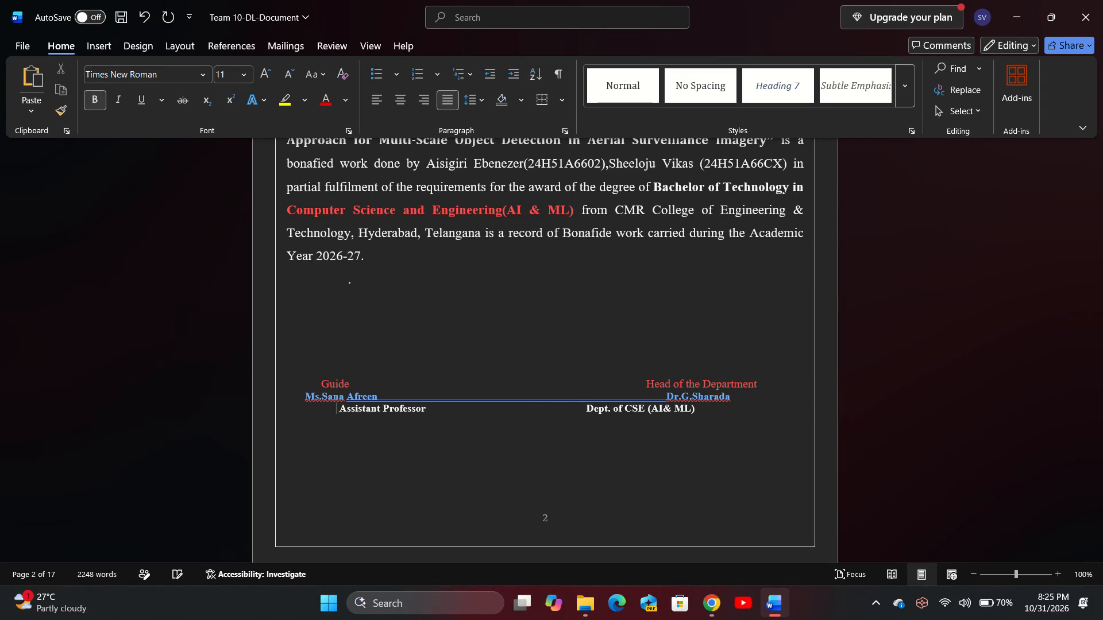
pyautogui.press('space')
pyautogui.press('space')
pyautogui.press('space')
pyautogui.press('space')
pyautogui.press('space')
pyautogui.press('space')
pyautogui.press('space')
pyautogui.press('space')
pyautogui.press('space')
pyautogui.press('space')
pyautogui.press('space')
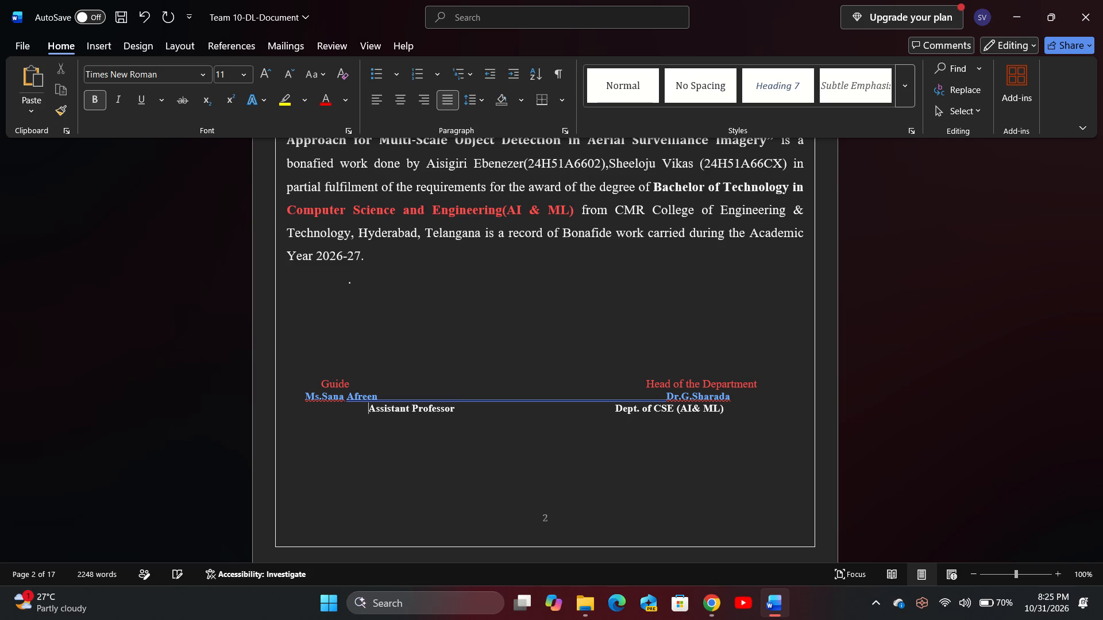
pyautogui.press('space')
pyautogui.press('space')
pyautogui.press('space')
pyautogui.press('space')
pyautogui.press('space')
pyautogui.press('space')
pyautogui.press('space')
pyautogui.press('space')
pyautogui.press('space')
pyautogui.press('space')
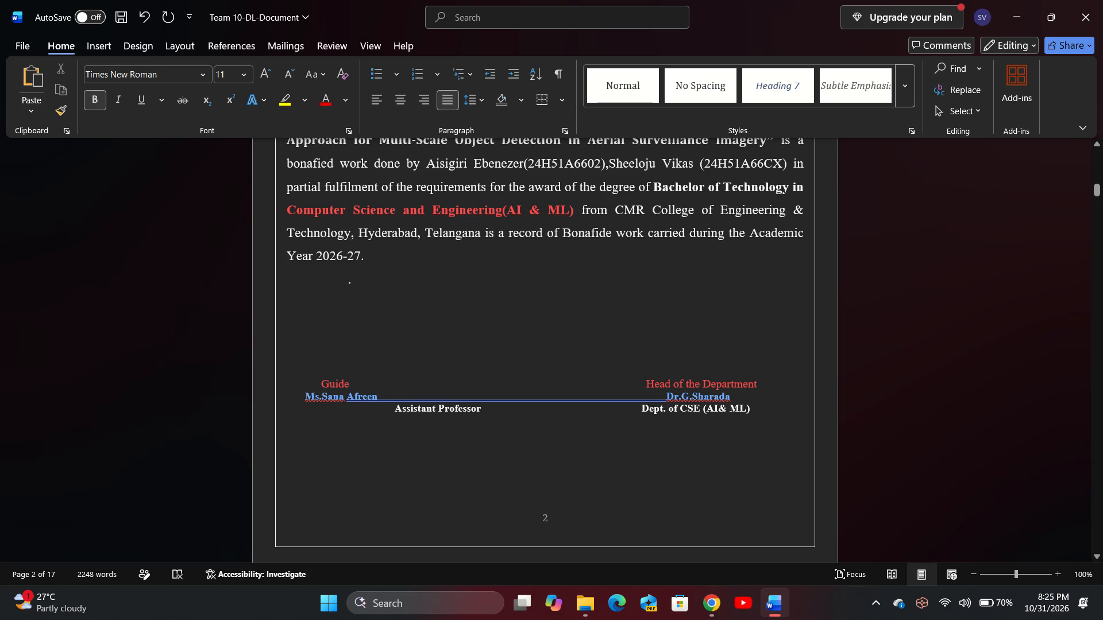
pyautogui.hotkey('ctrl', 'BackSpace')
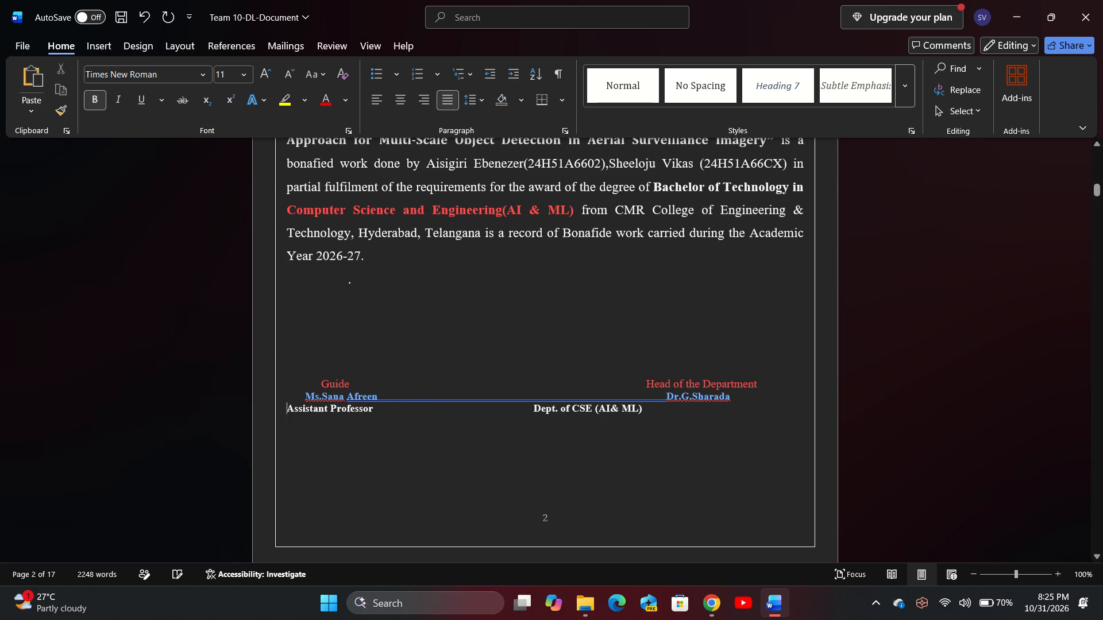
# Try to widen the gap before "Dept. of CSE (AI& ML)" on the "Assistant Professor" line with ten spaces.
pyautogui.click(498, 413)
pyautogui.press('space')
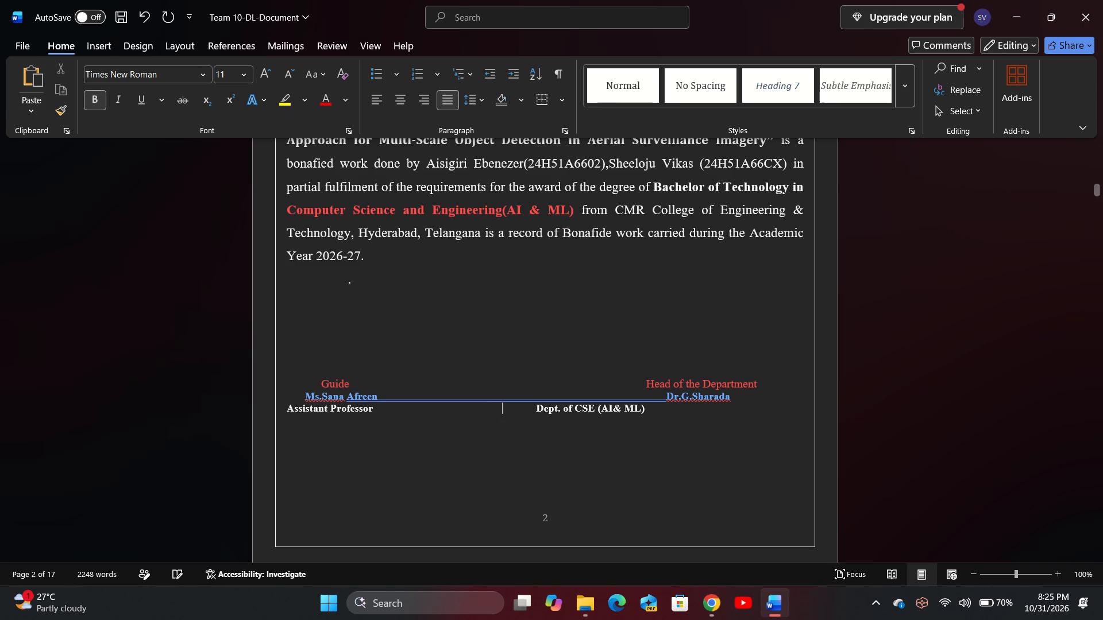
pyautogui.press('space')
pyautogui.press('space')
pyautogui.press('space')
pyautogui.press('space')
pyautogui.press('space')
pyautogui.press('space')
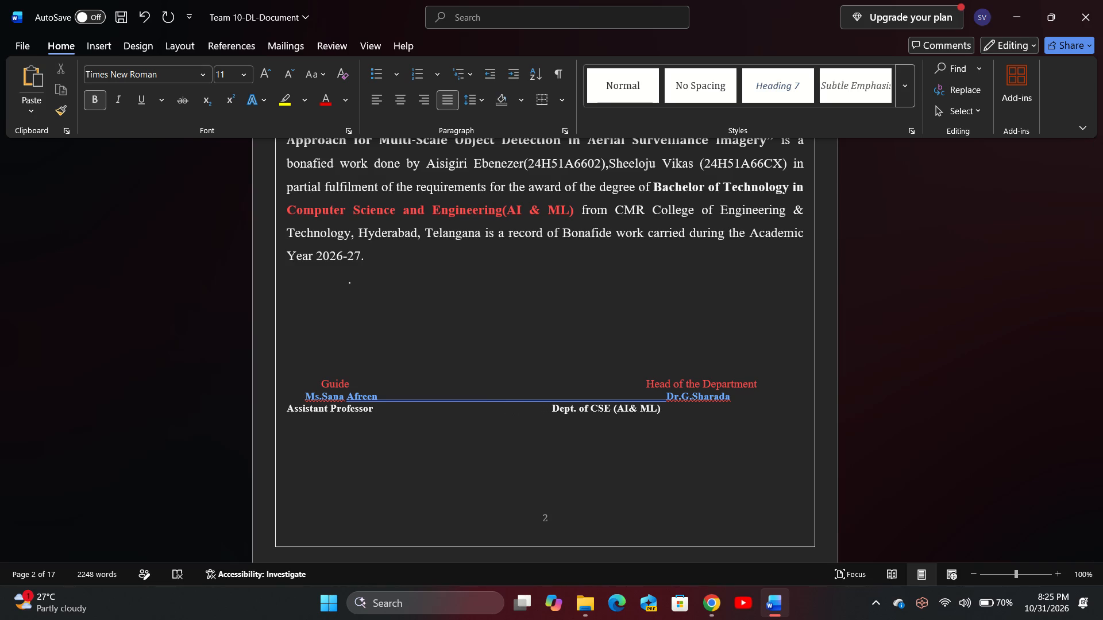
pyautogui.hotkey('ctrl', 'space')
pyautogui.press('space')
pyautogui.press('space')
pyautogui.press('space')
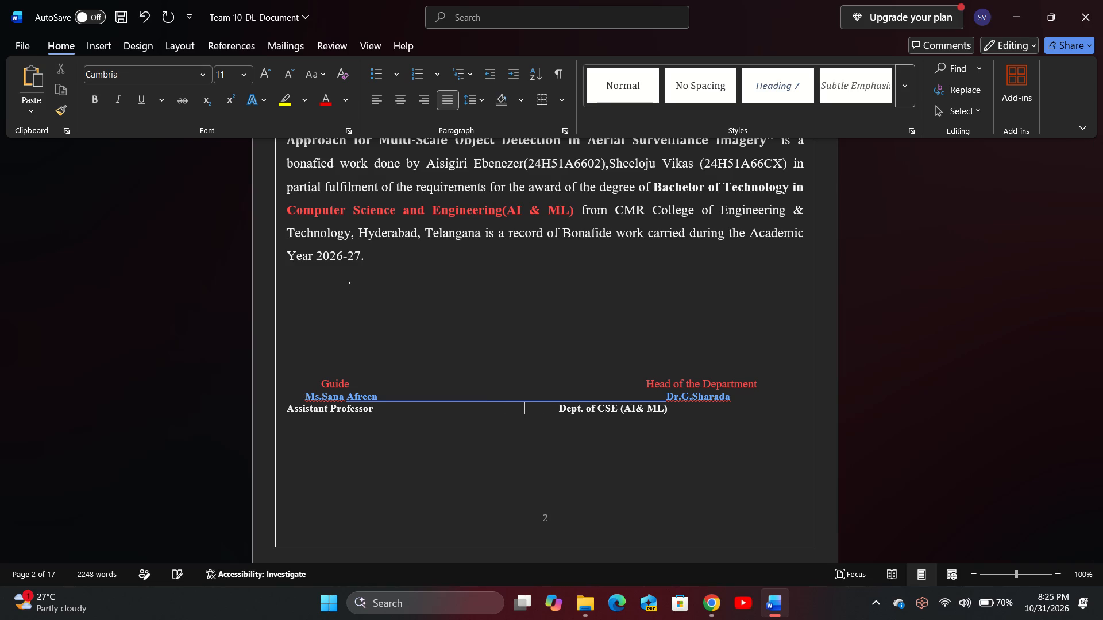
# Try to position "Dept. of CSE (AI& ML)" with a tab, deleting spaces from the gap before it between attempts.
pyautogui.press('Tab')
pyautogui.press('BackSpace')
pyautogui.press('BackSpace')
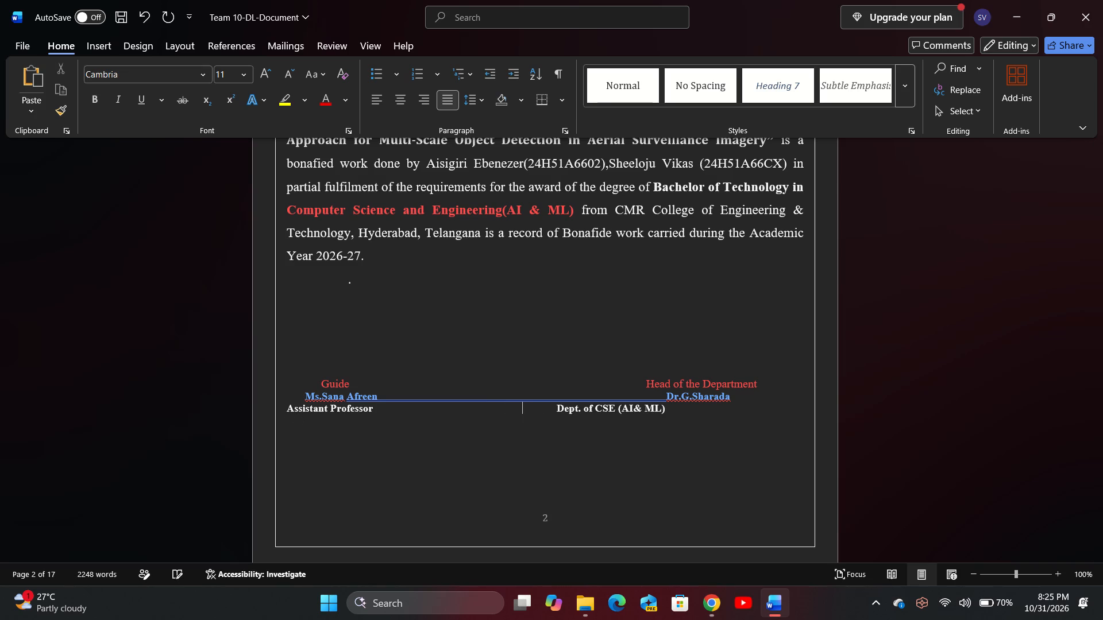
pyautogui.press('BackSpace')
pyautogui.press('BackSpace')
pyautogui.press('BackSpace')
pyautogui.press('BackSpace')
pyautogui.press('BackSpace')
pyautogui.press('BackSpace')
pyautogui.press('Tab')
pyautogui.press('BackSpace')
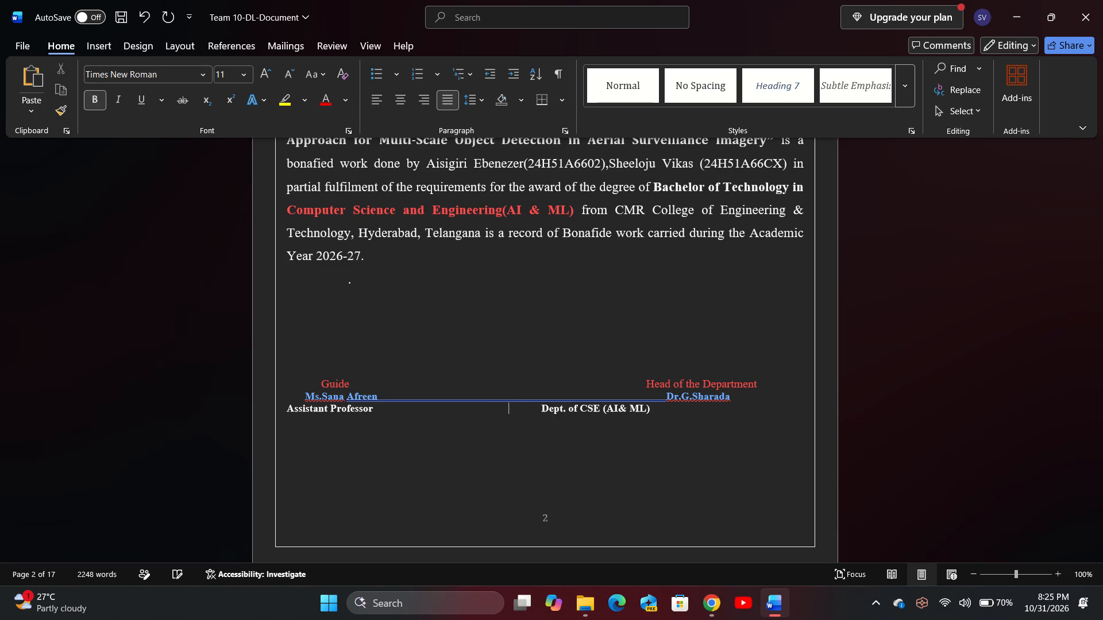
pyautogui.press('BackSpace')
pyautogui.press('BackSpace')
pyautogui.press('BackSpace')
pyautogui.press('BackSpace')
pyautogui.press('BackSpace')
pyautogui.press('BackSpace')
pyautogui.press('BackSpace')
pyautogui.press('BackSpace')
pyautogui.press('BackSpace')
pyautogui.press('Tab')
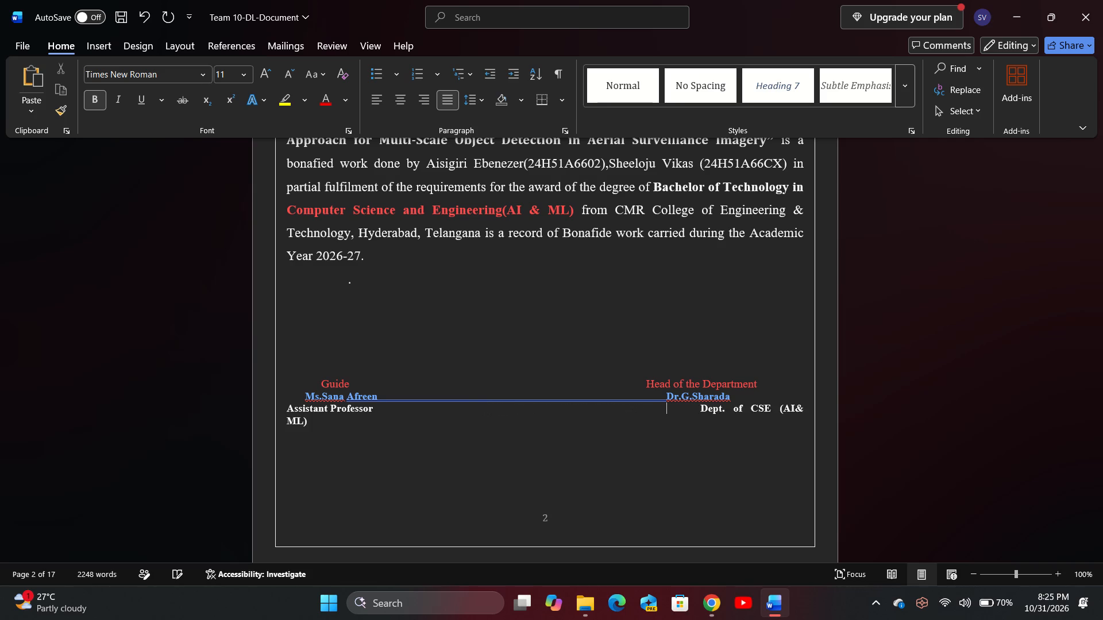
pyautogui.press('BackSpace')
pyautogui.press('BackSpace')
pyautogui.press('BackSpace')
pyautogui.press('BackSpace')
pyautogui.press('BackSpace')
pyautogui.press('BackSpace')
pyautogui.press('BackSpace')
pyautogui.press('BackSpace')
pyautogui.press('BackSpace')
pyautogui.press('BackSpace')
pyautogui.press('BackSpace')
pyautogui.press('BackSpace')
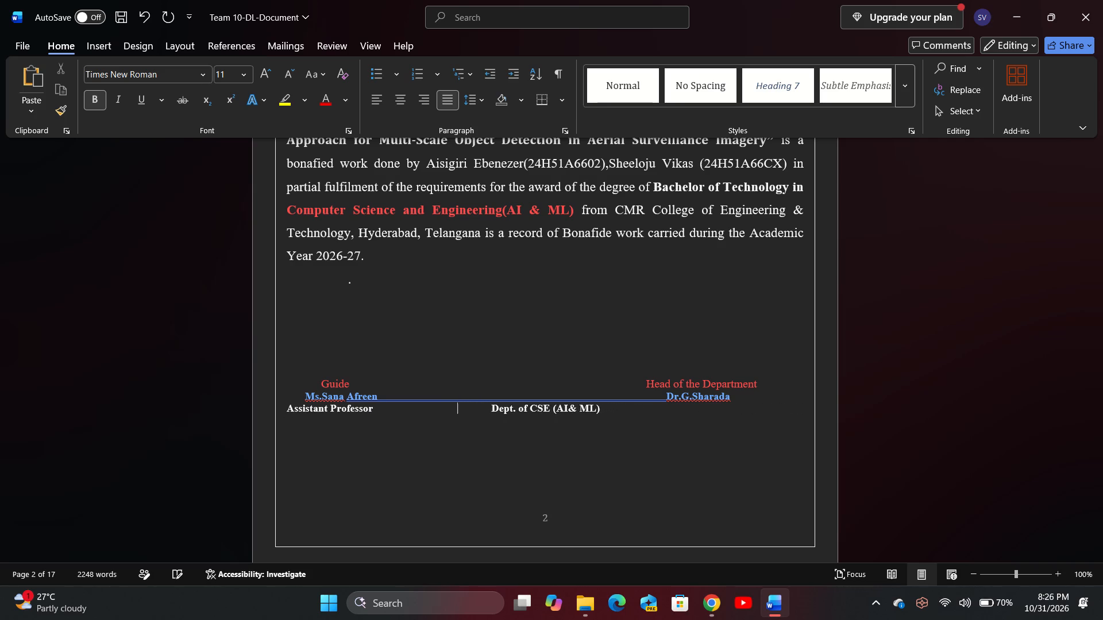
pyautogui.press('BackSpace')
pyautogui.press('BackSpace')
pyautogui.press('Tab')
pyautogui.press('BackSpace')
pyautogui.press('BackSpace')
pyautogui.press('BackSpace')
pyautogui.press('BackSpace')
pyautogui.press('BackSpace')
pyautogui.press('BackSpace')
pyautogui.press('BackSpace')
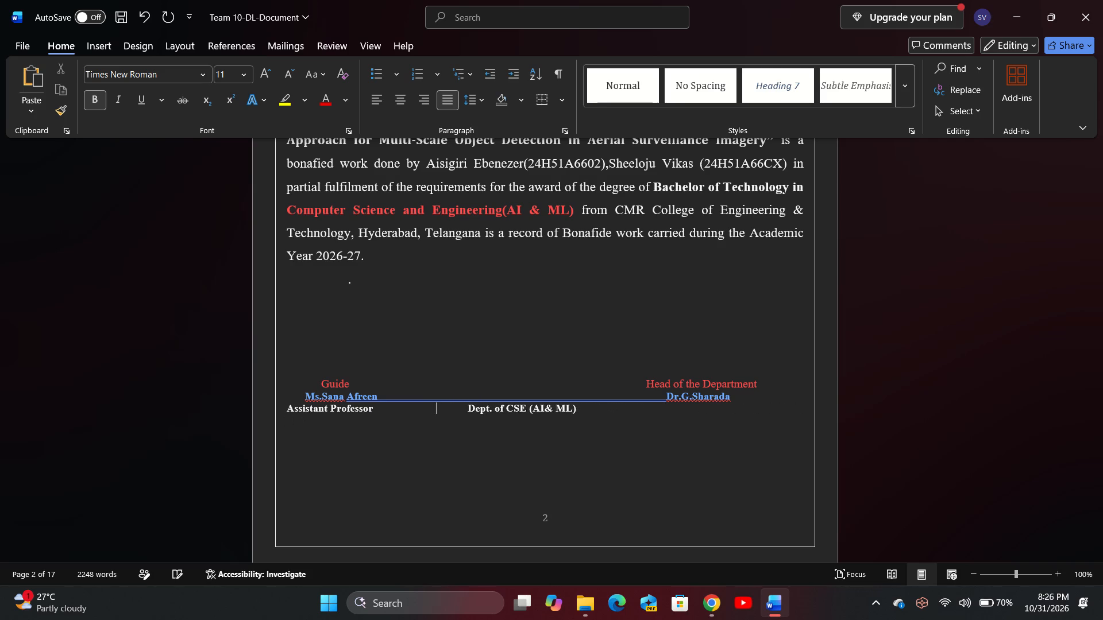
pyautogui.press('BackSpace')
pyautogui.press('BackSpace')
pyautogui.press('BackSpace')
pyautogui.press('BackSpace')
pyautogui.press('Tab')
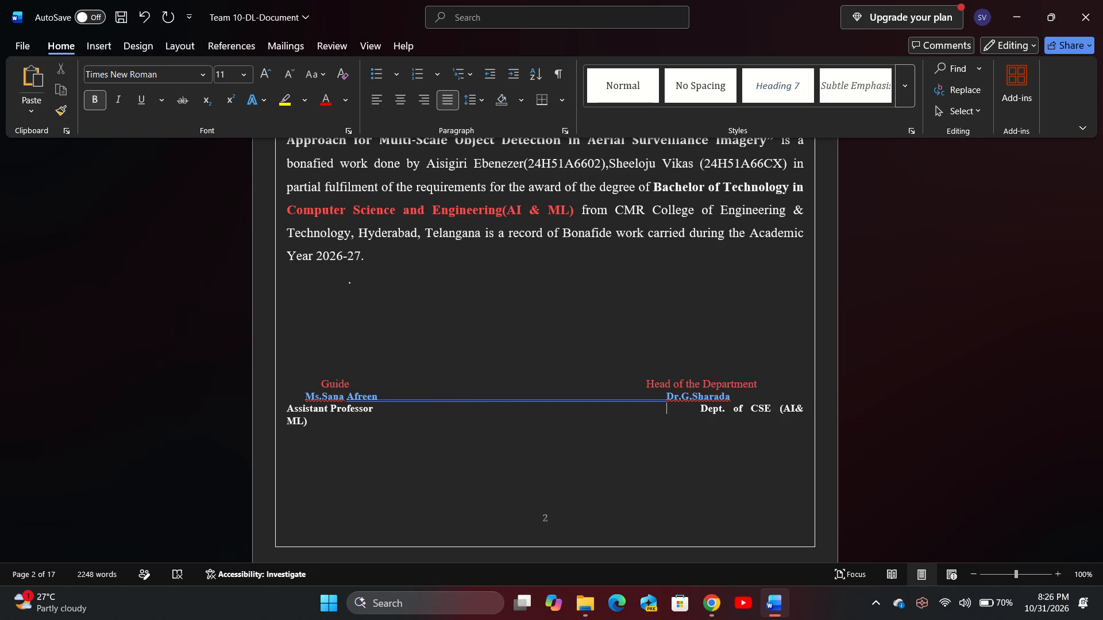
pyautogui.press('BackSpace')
# Pad the gap after "Assistant Professor" with spaces so that "Dept. of CSE (AI& ML)" sits beneath "Head of the Department".
pyautogui.press('space')
pyautogui.press('space')
pyautogui.press('space')
pyautogui.press('space')
pyautogui.press('space')
pyautogui.press('space')
pyautogui.press('space')
pyautogui.press('space')
pyautogui.press('space')
pyautogui.press('space')
pyautogui.press('space')
pyautogui.press('space')
pyautogui.press('space')
pyautogui.press('space')
pyautogui.press('space')
pyautogui.press('space')
pyautogui.press('space')
pyautogui.press('space')
pyautogui.press('space')
pyautogui.press('space')
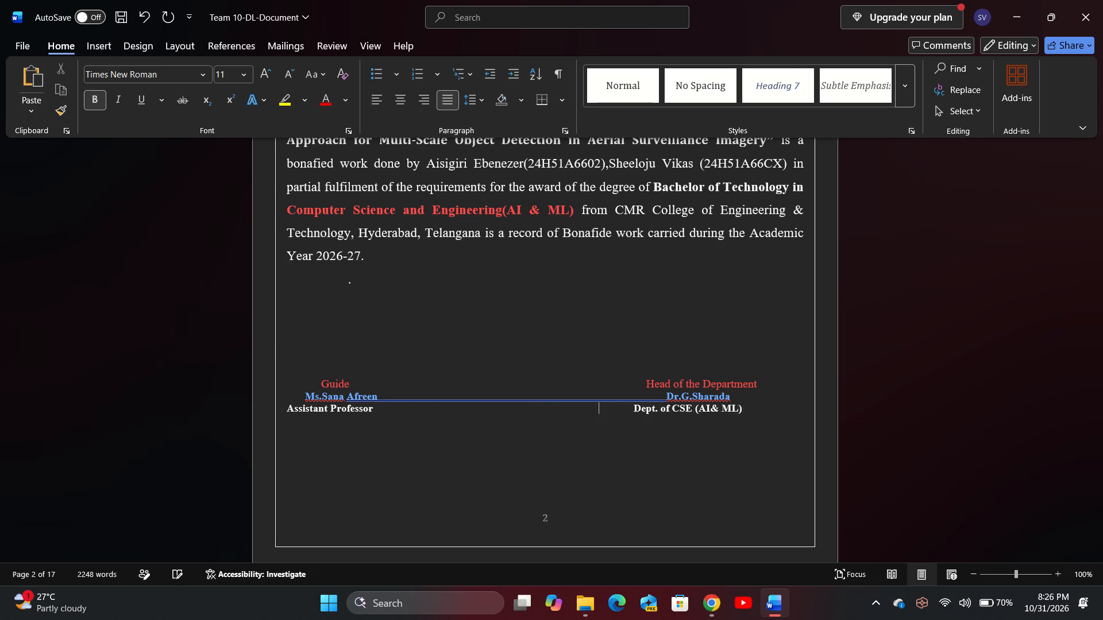
pyautogui.press('BackSpace')
pyautogui.press('BackSpace')
pyautogui.press('BackSpace')
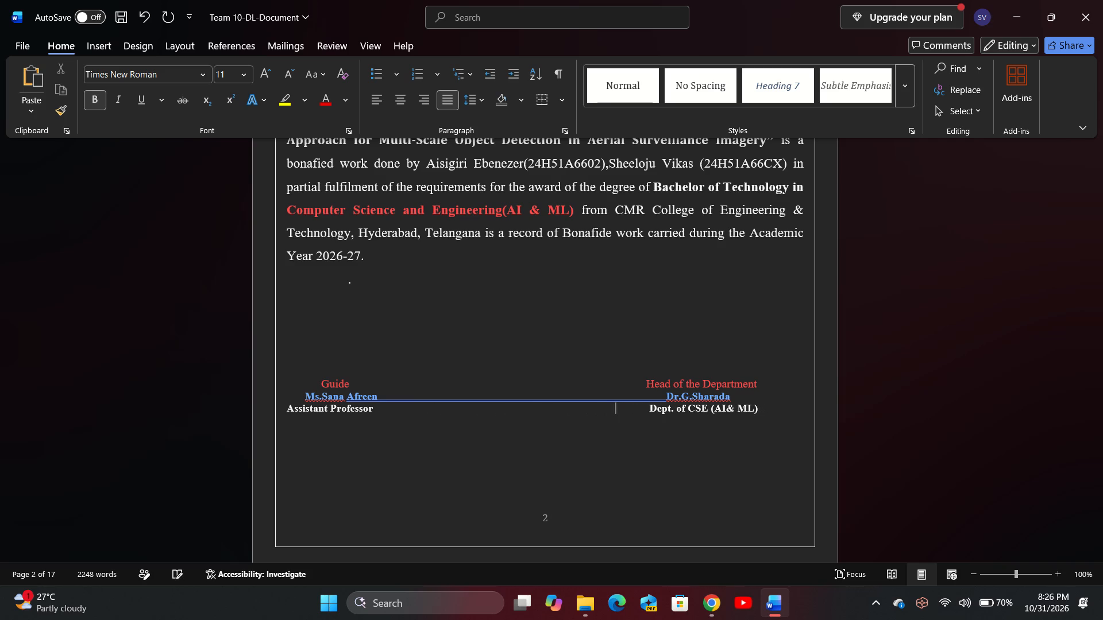
# Indent "Assistant Professor" with four spaces so that it sits centred beneath the guide's name.
pyautogui.click(286, 409)
pyautogui.press('space')
pyautogui.press('space')
pyautogui.press('space')
pyautogui.press('space')
pyautogui.press('space')
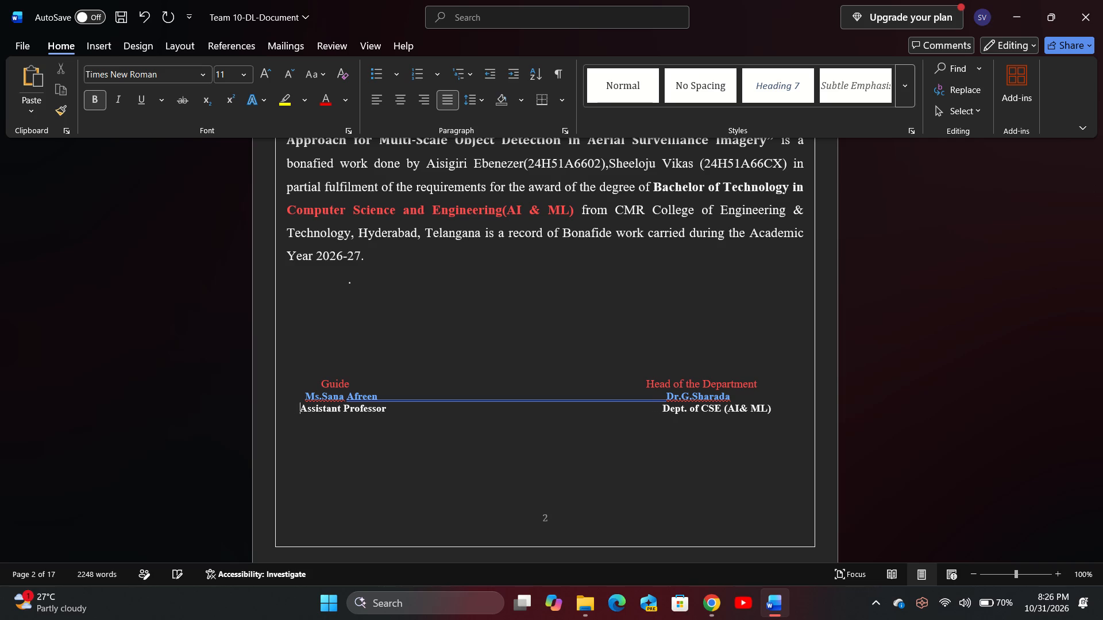
pyautogui.press('BackSpace')
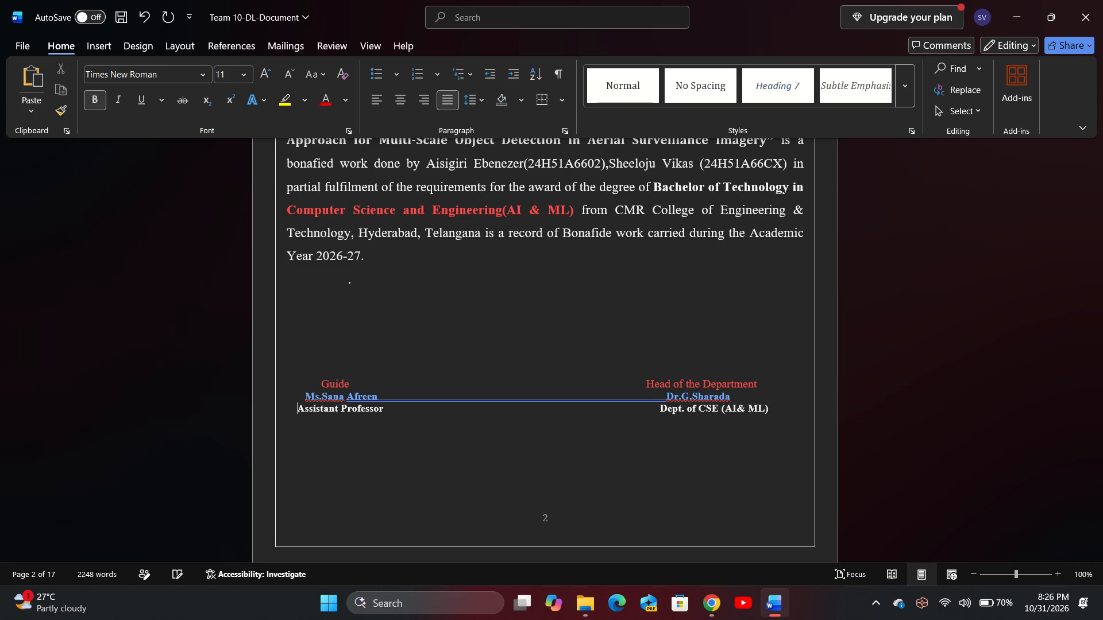
# Remove four spaces before "Dept. of CSE (AI& ML)" to realign it beneath "Head of the Department".
pyautogui.click(659, 410)
pyautogui.press('BackSpace')
pyautogui.press('BackSpace')
pyautogui.press('BackSpace')
pyautogui.press('BackSpace')
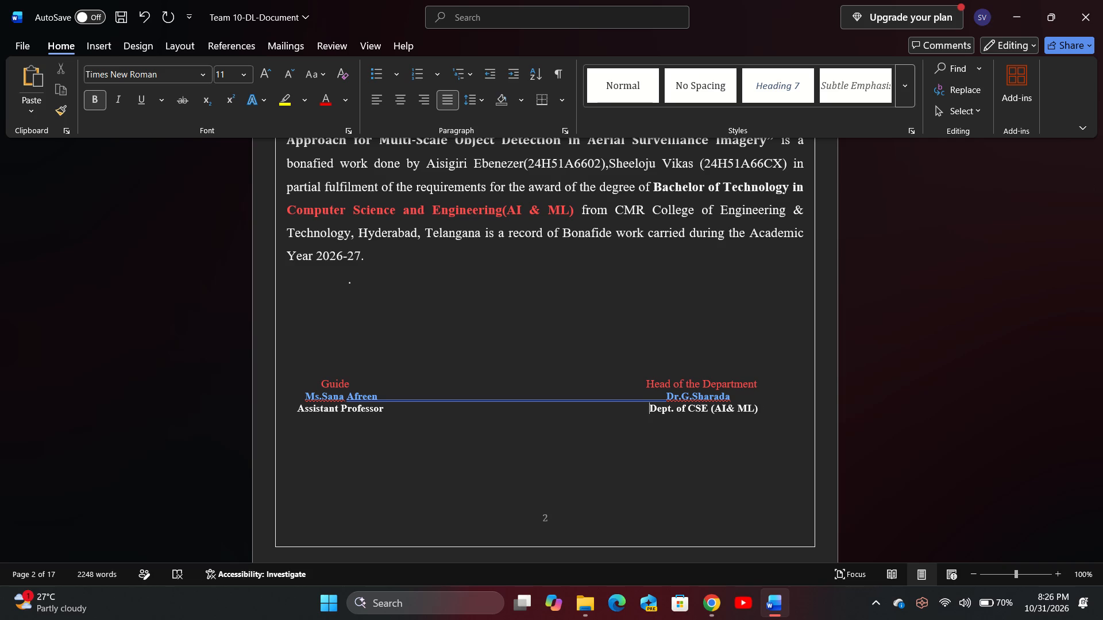
# Justify sections 2.2 Objectives of the Project and 2.3 Open Research Issues, through the end of the Computational Complexity bullet.
pyautogui.scroll(-5, 726, 465)
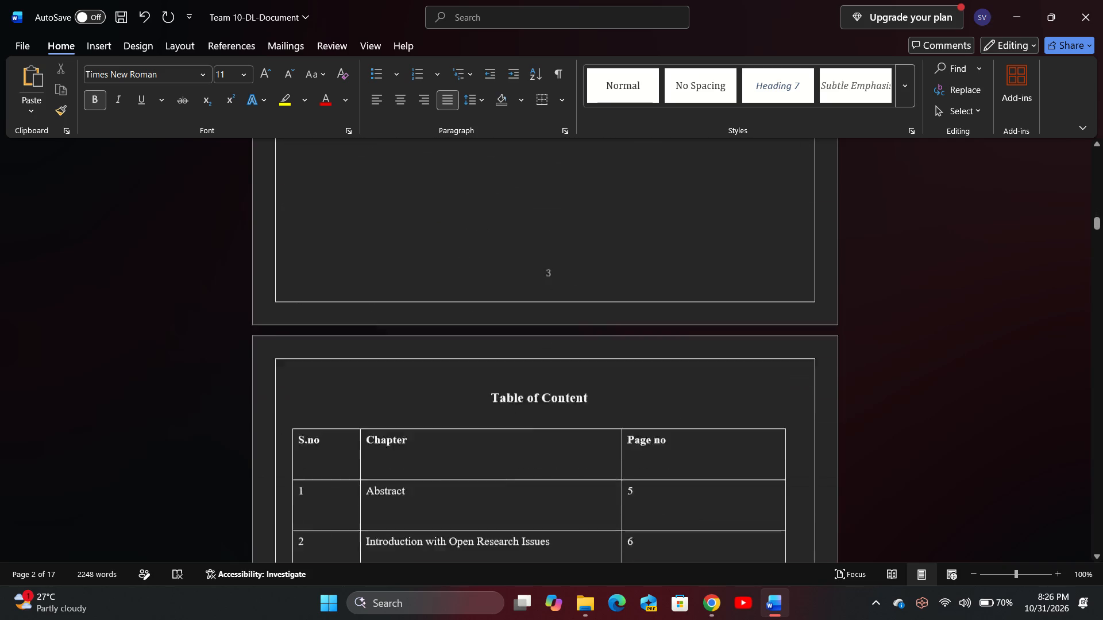
pyautogui.scroll(-5, 726, 465)
pyautogui.scroll(2, 726, 465)
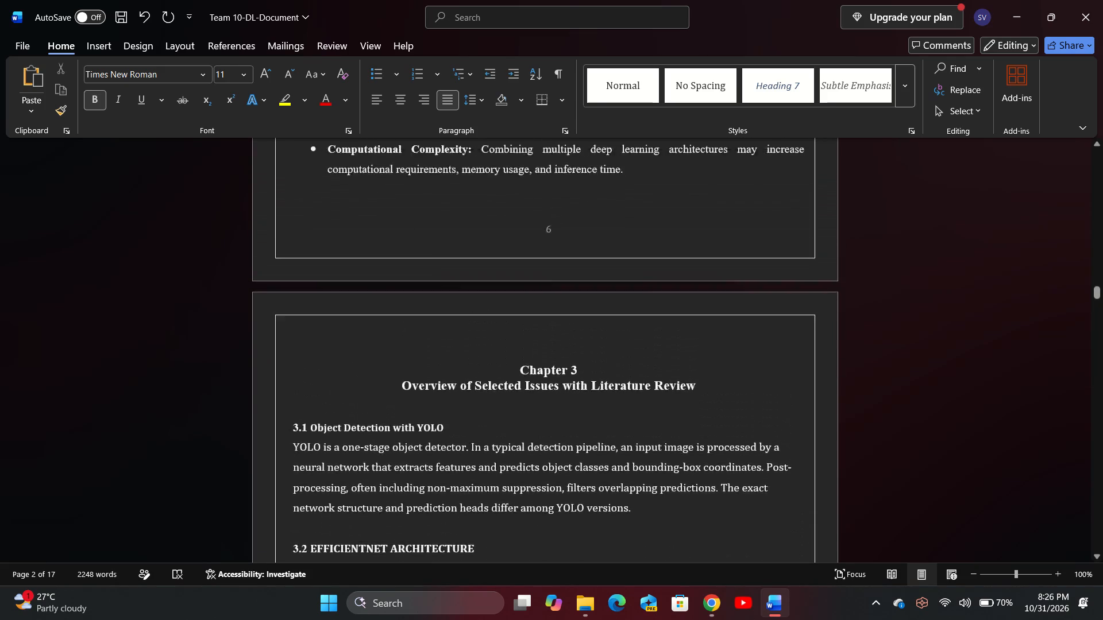
pyautogui.scroll(3, 726, 465)
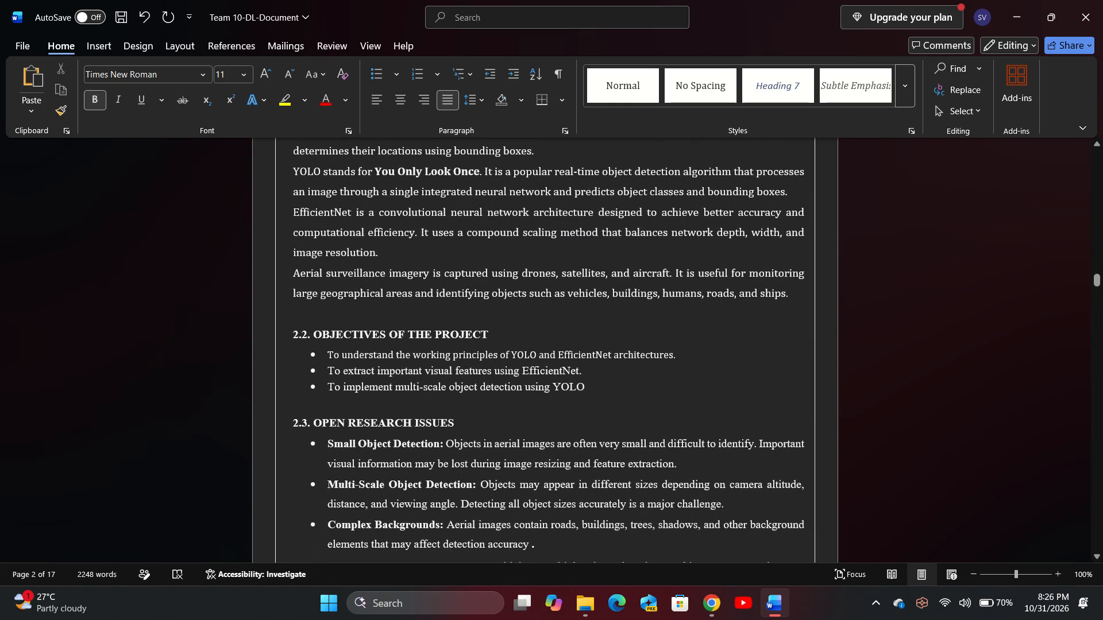
pyautogui.scroll(1, 726, 465)
pyautogui.moveTo(294, 331); pyautogui.dragTo(550, 561)
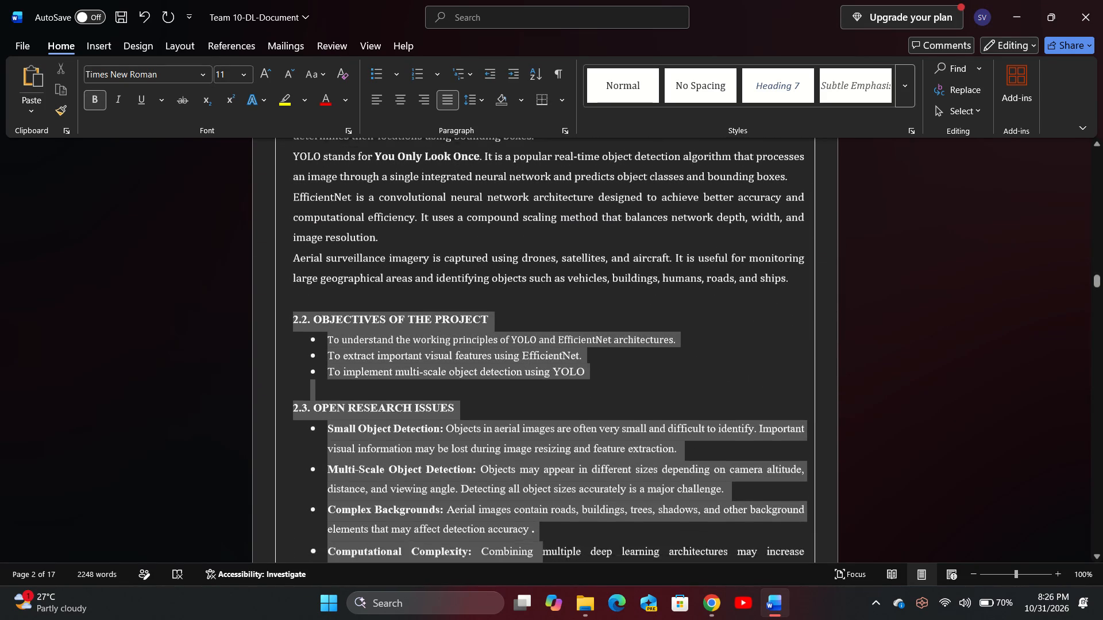
pyautogui.moveTo(550, 561); pyautogui.dragTo(619, 459)
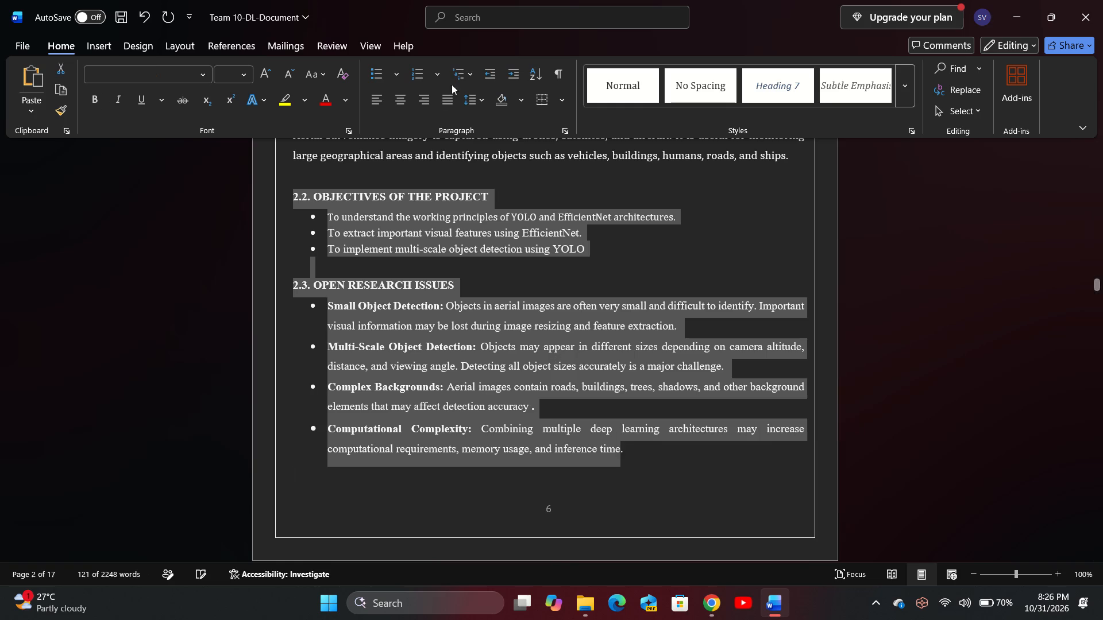
pyautogui.click(452, 100)
pyautogui.click(576, 275)
# Justify sections 3.1 Object Detection with YOLO through 3.4 Challenges in Aerial Surveillance, including the last challenges bullet.
pyautogui.scroll(-2, 576, 275)
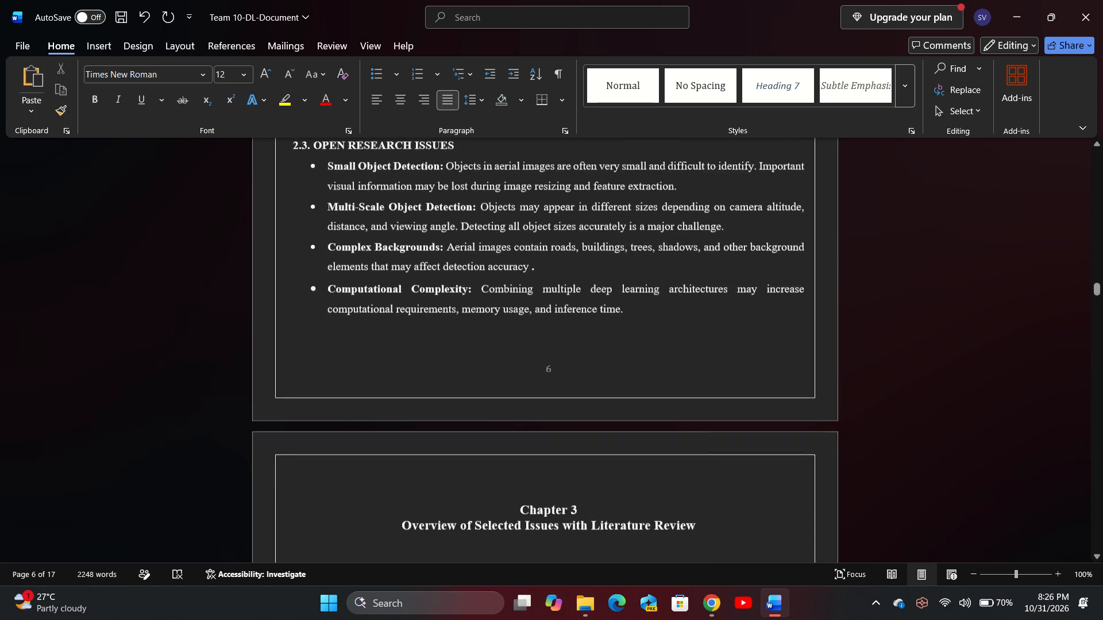
pyautogui.scroll(-4, 576, 275)
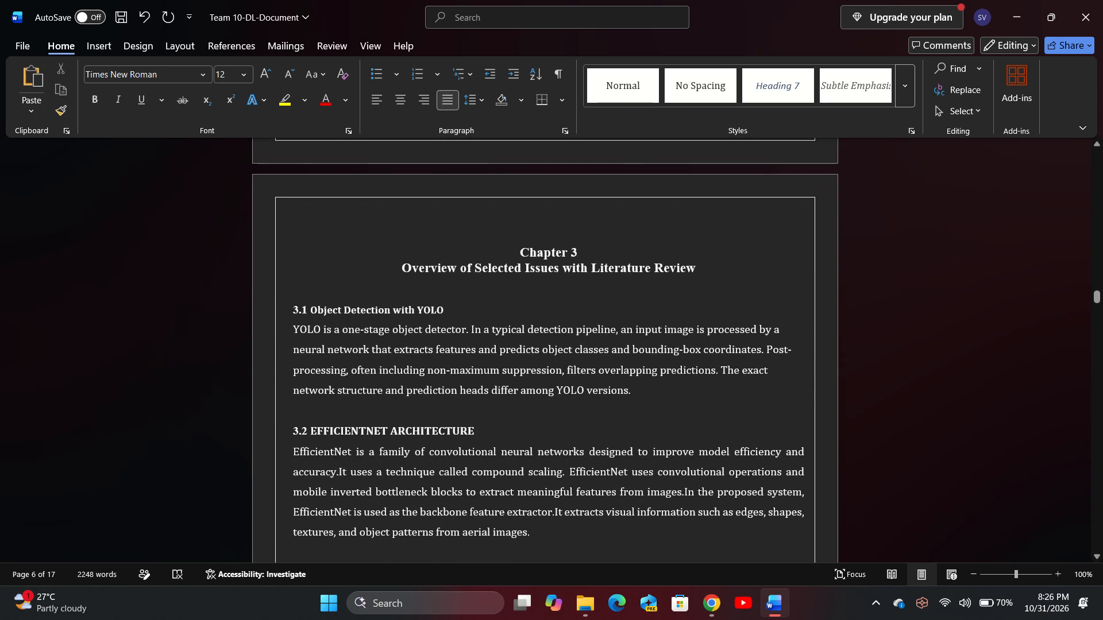
pyautogui.click(291, 307)
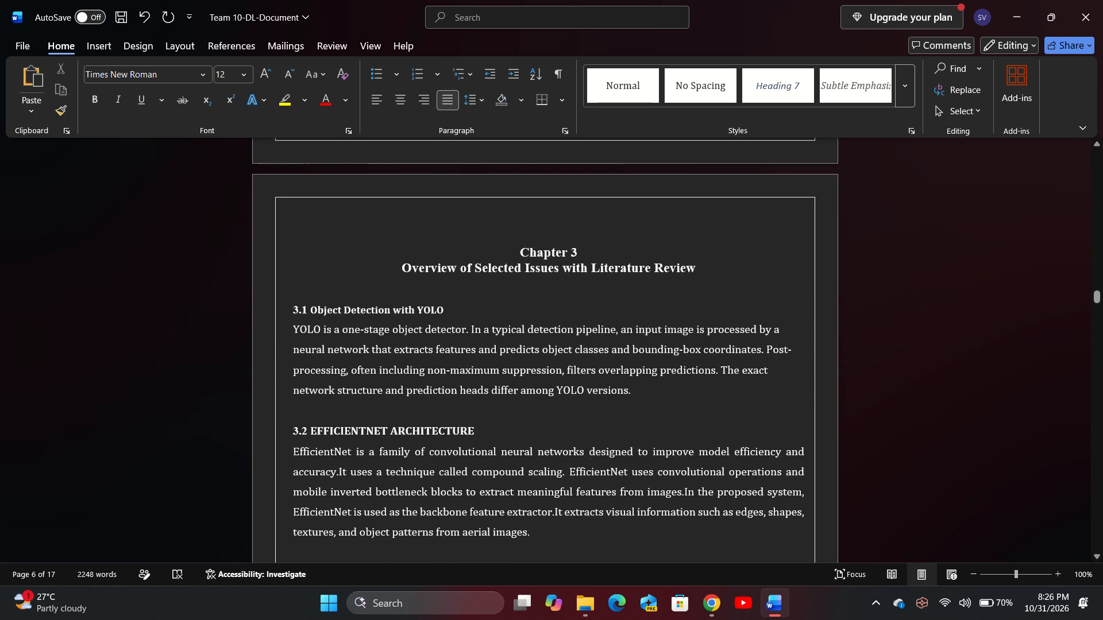
pyautogui.click(293, 309)
pyautogui.hotkey('ctrl', 'shift', 'Down')
pyautogui.hotkey('ctrl', 'shift', 'Down')
pyautogui.hotkey('ctrl', 'shift', 'Down')
pyautogui.hotkey('ctrl', 'shift', 'Down')
pyautogui.hotkey('ctrl', 'shift', 'Down')
pyautogui.hotkey('ctrl', 'shift', 'Down')
pyautogui.hotkey('ctrl', 'shift', 'Down')
pyautogui.hotkey('ctrl', 'shift', 'Down')
pyautogui.hotkey('ctrl', 'shift', 'Down')
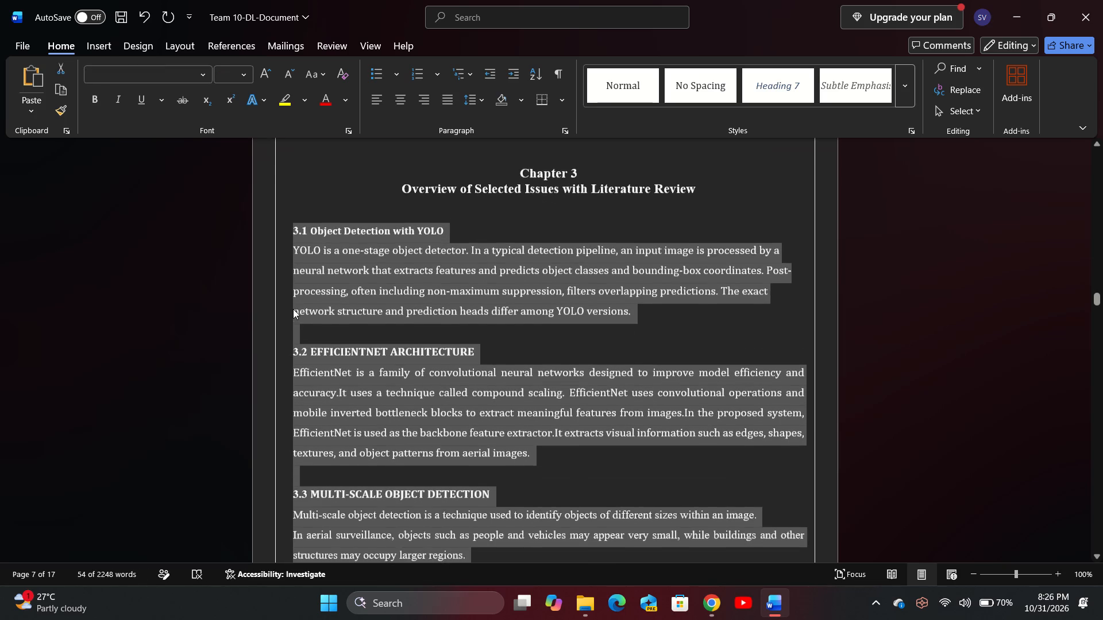
pyautogui.hotkey('ctrl', 'shift', 'Down')
pyautogui.hotkey('ctrl', 'shift', 'Down')
pyautogui.hotkey('ctrl', 'shift', 'Down')
pyautogui.hotkey('ctrl', 'shift', 'Down')
pyautogui.hotkey('ctrl', 'shift', 'Down')
pyautogui.hotkey('ctrl', 'shift', 'Down')
pyautogui.hotkey('ctrl', 'shift', 'Down')
pyautogui.hotkey('ctrl', 'shift', 'Down')
pyautogui.hotkey('ctrl', 'shift', 'Down')
pyautogui.hotkey('ctrl', 'shift', 'Down')
pyautogui.hotkey('ctrl', 'shift', 'Down')
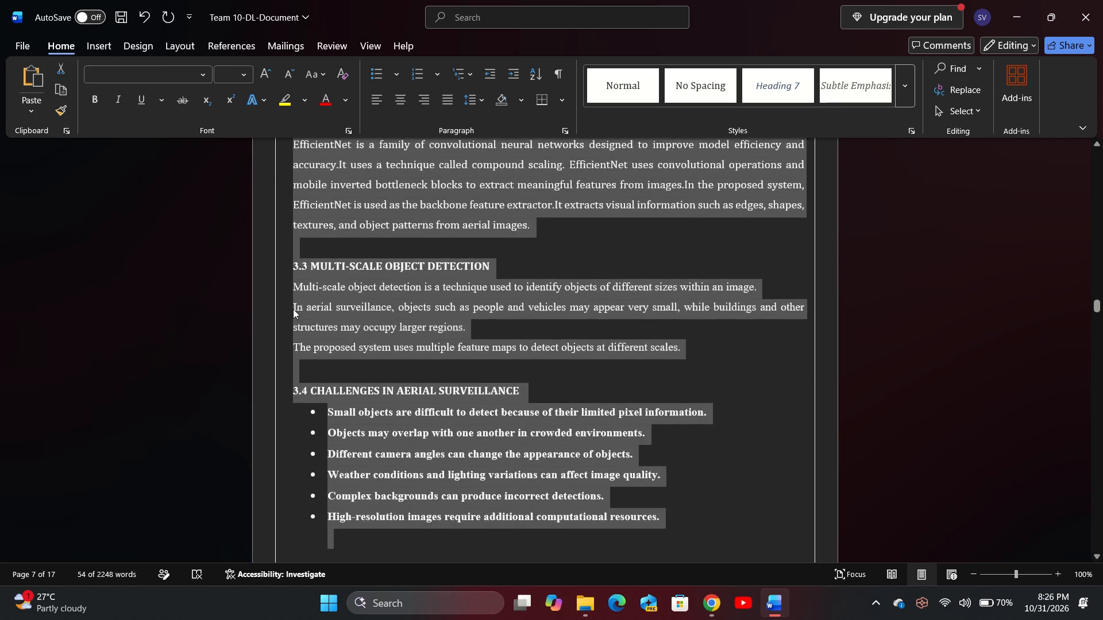
pyautogui.hotkey('ctrl', 'shift', 'Down')
pyautogui.hotkey('ctrl', 'shift', 'Down')
pyautogui.hotkey('ctrl', 'shift', 'Up')
pyautogui.hotkey('ctrl', 'shift', 'Up')
pyautogui.hotkey('ctrl', 'shift', 'Up')
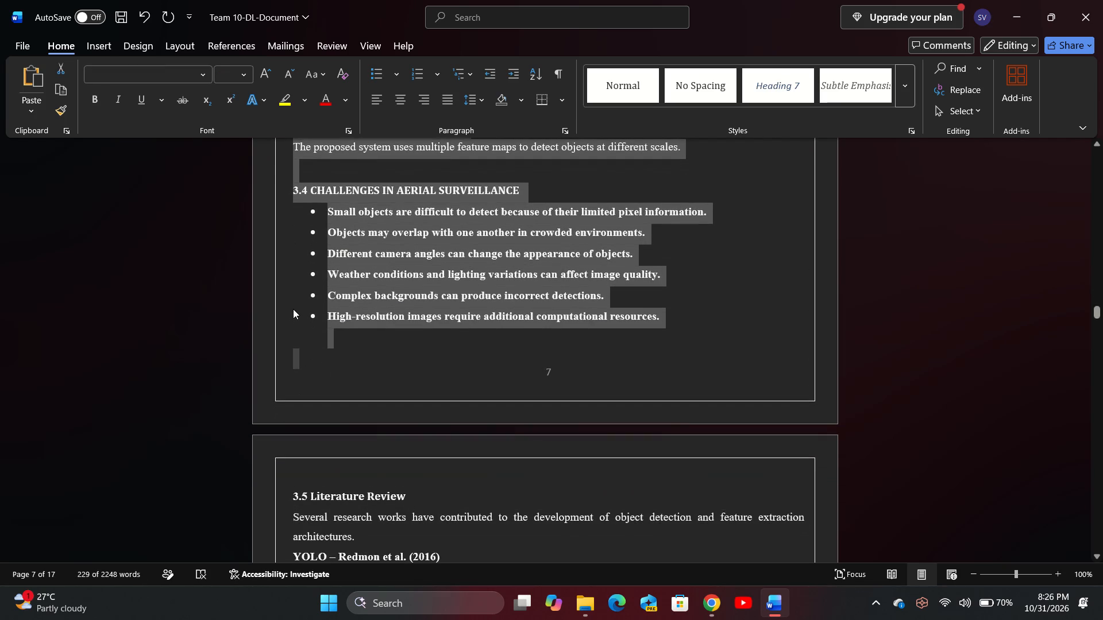
pyautogui.hotkey('ctrl', 'shift', 'Up')
pyautogui.click(449, 96)
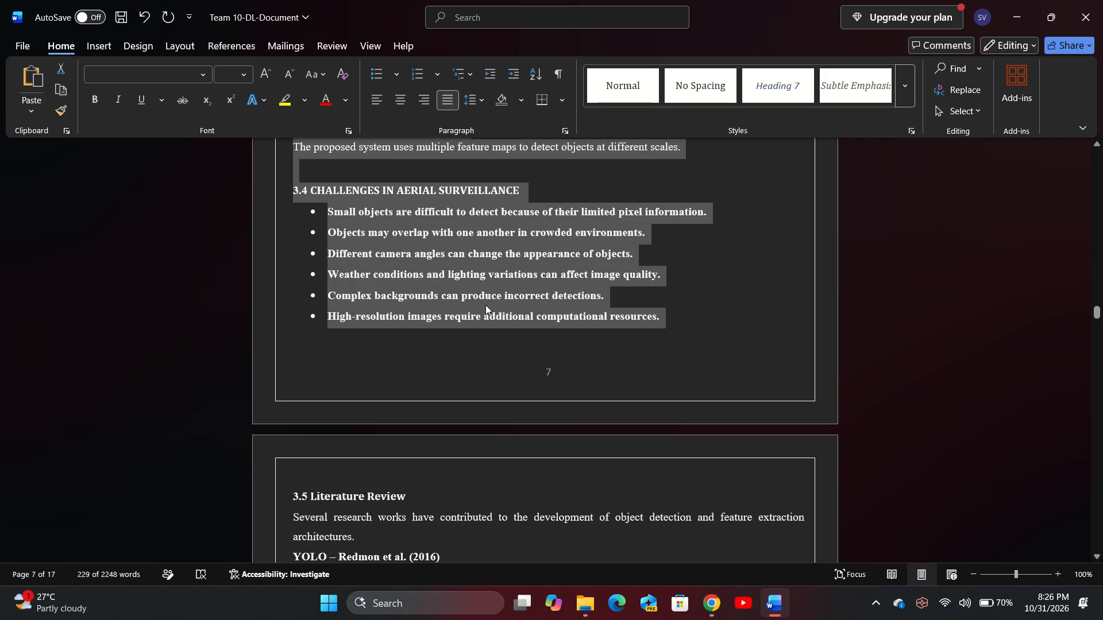
pyautogui.click(460, 357)
# Justify section 3.5 Literature Review, from its heading through the closing paragraph on the hybrid EfficientNet and YOLO architecture.
pyautogui.scroll(-1, 460, 357)
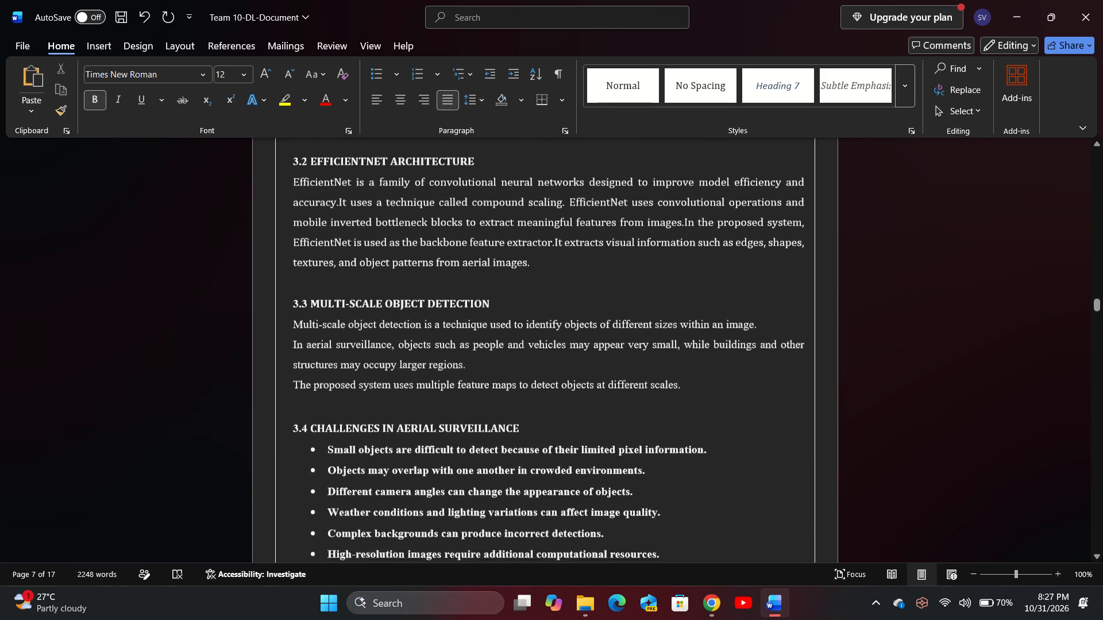
pyautogui.scroll(-2, 460, 357)
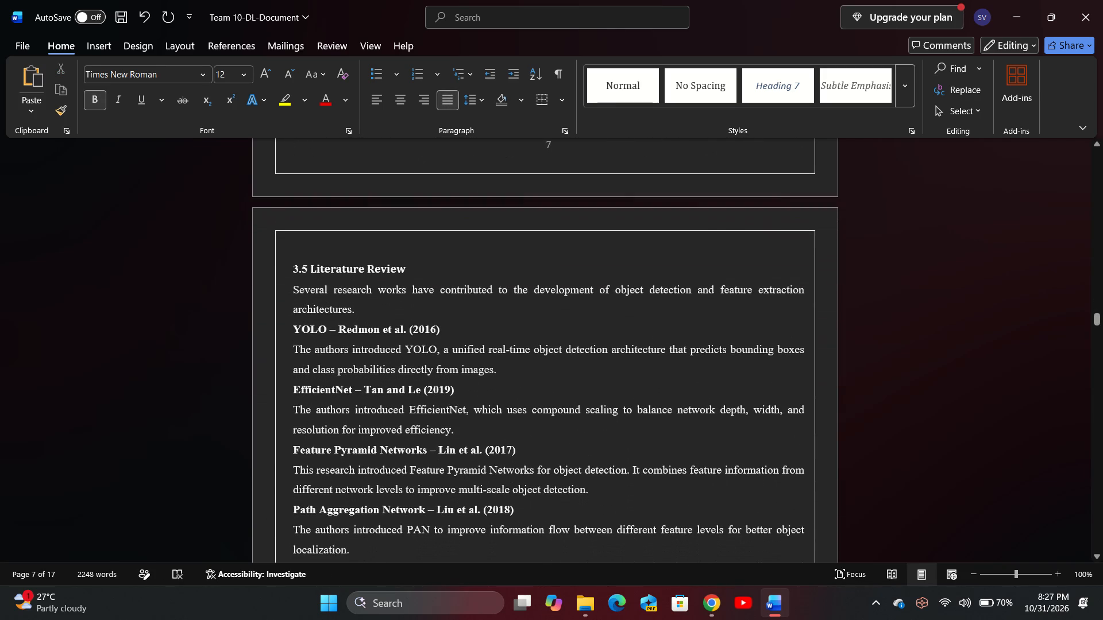
pyautogui.click(290, 266)
pyautogui.hotkey('ctrl', 'shift', 'Down')
pyautogui.hotkey('ctrl', 'shift', 'Down')
pyautogui.hotkey('ctrl', 'shift', 'Down')
pyautogui.hotkey('ctrl', 'shift', 'Down')
pyautogui.hotkey('ctrl', 'shift', 'Down')
pyautogui.hotkey('ctrl', 'shift', 'Down')
pyautogui.hotkey('ctrl', 'shift', 'Down')
pyautogui.hotkey('ctrl', 'shift', 'Down')
pyautogui.hotkey('ctrl', 'shift', 'Down')
pyautogui.hotkey('ctrl', 'shift', 'Down')
pyautogui.hotkey('ctrl', 'shift', 'Down')
pyautogui.hotkey('ctrl', 'shift', 'Down')
pyautogui.hotkey('ctrl', 'shift', 'Down')
pyautogui.hotkey('ctrl', 'shift', 'Down')
pyautogui.hotkey('ctrl', 'shift', 'Down')
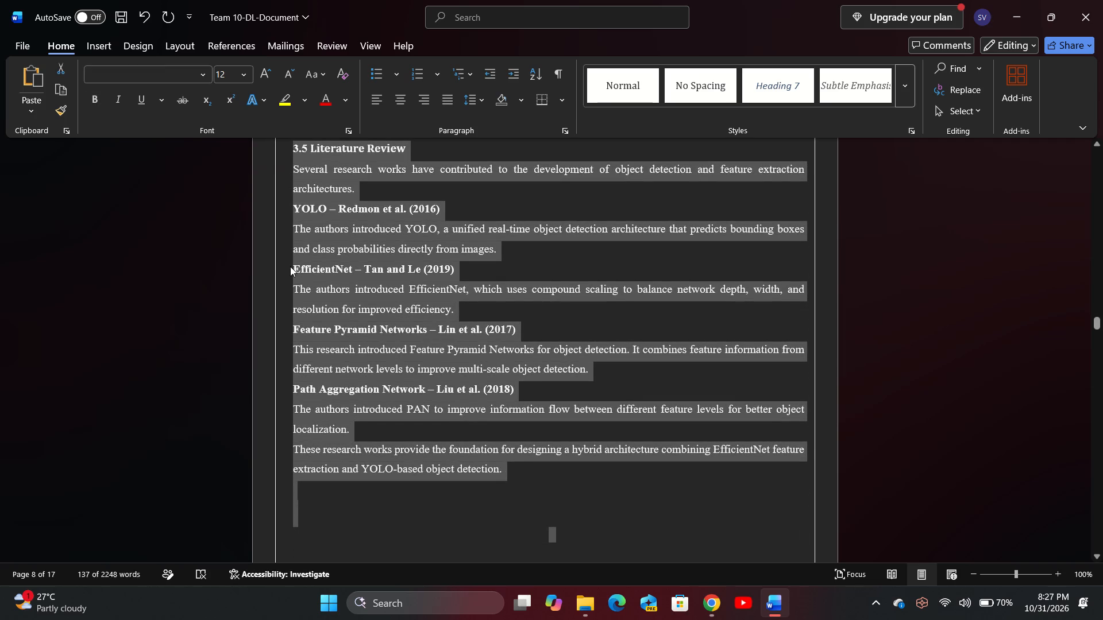
pyautogui.hotkey('ctrl', 'shift', 'Up')
pyautogui.hotkey('ctrl', 'shift', 'Up')
pyautogui.hotkey('ctrl', 'shift', 'Up')
pyautogui.hotkey('ctrl', 'shift', 'Up')
pyautogui.click(441, 97)
pyautogui.click(441, 97)
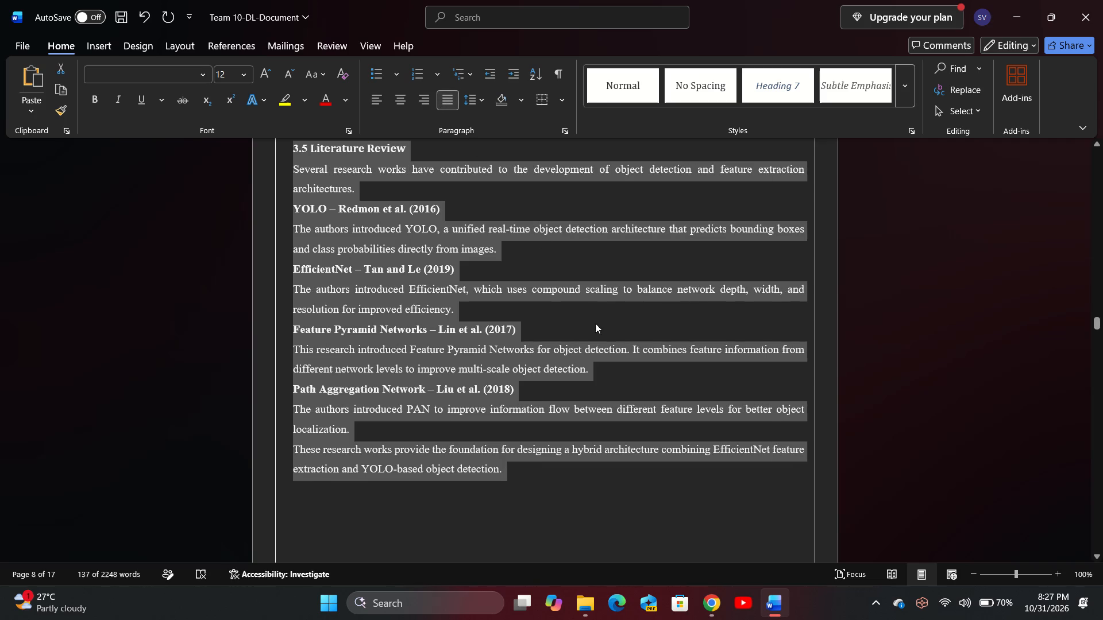
pyautogui.click(611, 477)
# Justify chapter 4 from 4.1 System Objective through the "Step 6: Non-Maximum Suppression" heading in 4.3 Proposed Workflow.
pyautogui.scroll(-2, 611, 477)
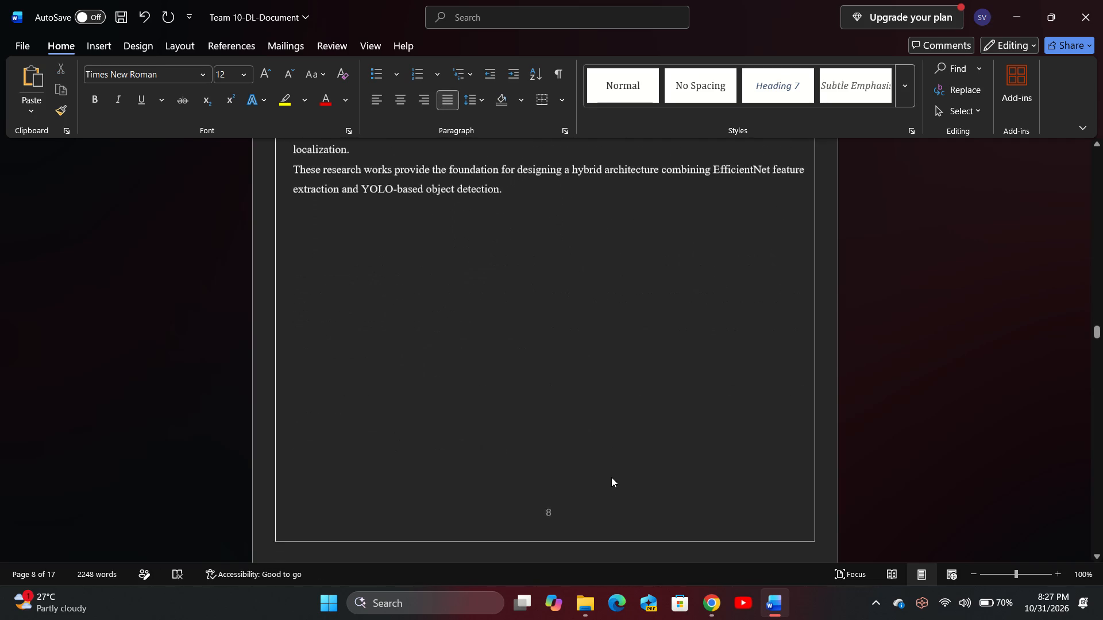
pyautogui.scroll(-3, 611, 477)
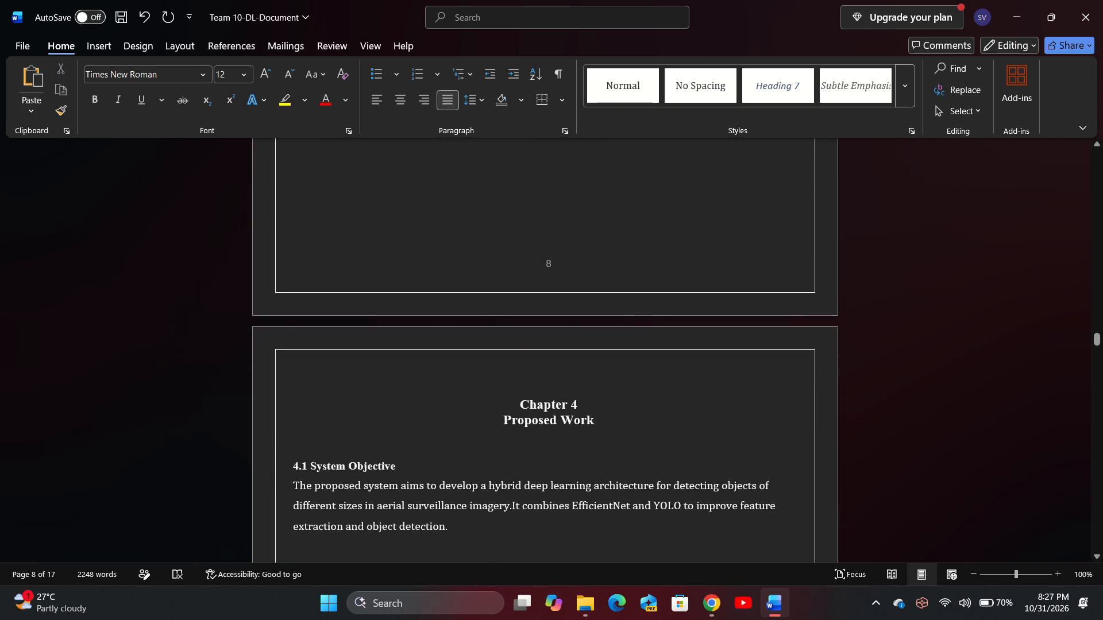
pyautogui.click(290, 464)
pyautogui.hotkey('ctrl', 'shift', 'Down')
pyautogui.hotkey('ctrl', 'shift', 'Down')
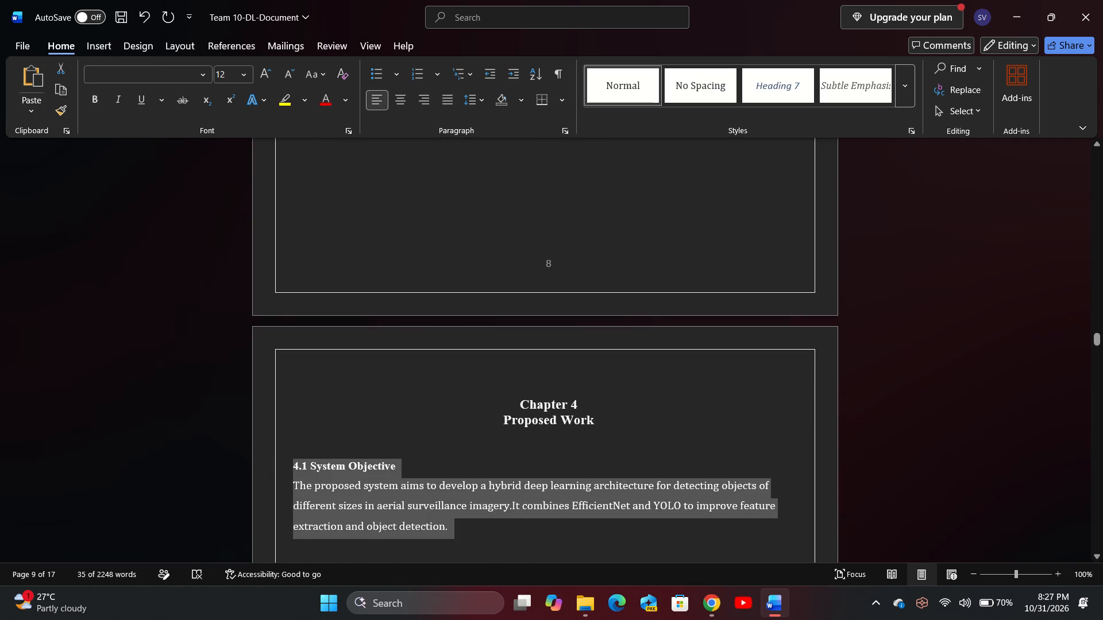
pyautogui.hotkey('ctrl', 'shift', 'Down')
pyautogui.hotkey('ctrl', 'shift', 'Down')
pyautogui.hotkey('ctrl', 'shift', 'Down')
pyautogui.hotkey('ctrl', 'shift', 'Down')
pyautogui.hotkey('ctrl', 'shift', 'Down')
pyautogui.hotkey('ctrl', 'shift', 'Down')
pyautogui.hotkey('ctrl', 'shift', 'Down')
pyautogui.hotkey('ctrl', 'shift', 'Down')
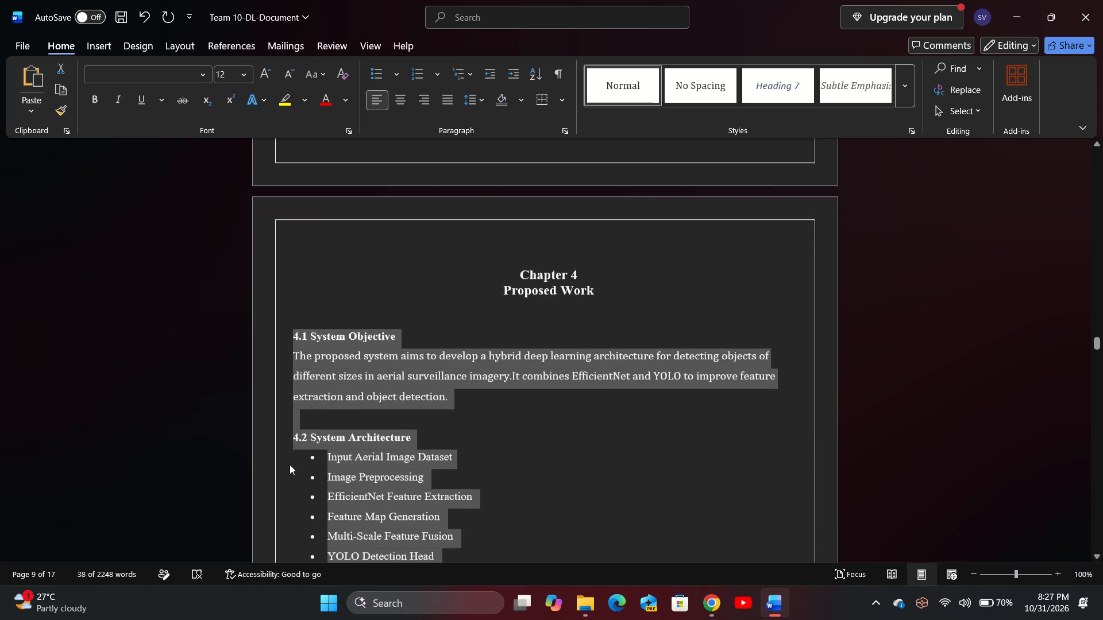
pyautogui.hotkey('ctrl', 'shift', 'Down')
pyautogui.hotkey('ctrl', 'shift', 'Down')
pyautogui.hotkey('ctrl', 'shift', 'Down')
pyautogui.hotkey('ctrl', 'shift', 'Down')
pyautogui.hotkey('ctrl', 'shift', 'Down')
pyautogui.hotkey('ctrl', 'shift', 'Down')
pyautogui.hotkey('ctrl', 'shift', 'Down')
pyautogui.hotkey('ctrl', 'shift', 'Down')
pyautogui.hotkey('ctrl', 'shift', 'Down')
pyautogui.hotkey('ctrl', 'shift', 'Down')
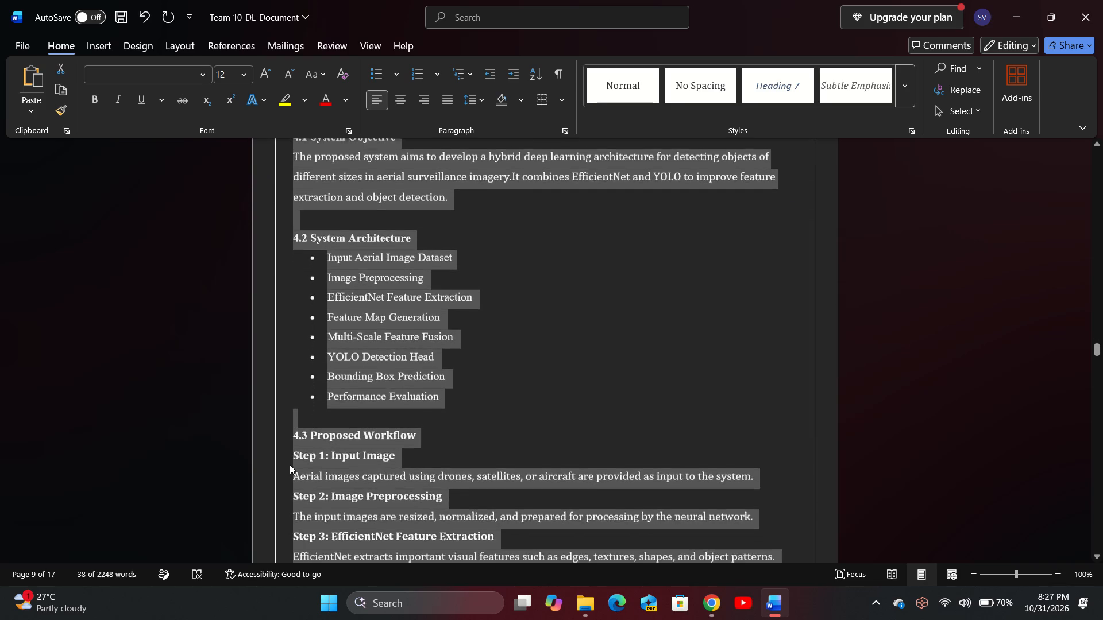
pyautogui.hotkey('ctrl', 'shift', 'Down')
pyautogui.hotkey('ctrl', 'shift', 'Down')
pyautogui.hotkey('ctrl', 'shift', 'Down')
pyautogui.hotkey('ctrl', 'shift', 'Down')
pyautogui.hotkey('ctrl', 'shift', 'Down')
pyautogui.hotkey('ctrl', 'shift', 'Down')
pyautogui.hotkey('ctrl', 'shift', 'Down')
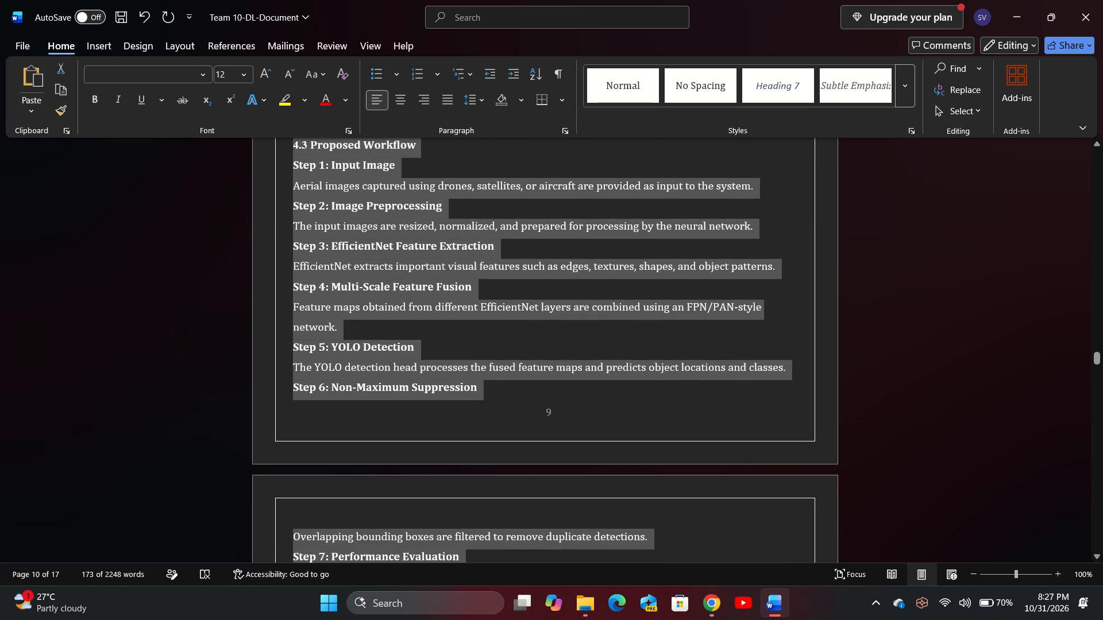
pyautogui.hotkey('ctrl', 'shift', 'Up')
pyautogui.hotkey('ctrl', 'shift', 'Up')
pyautogui.hotkey('ctrl', 'shift', 'Up')
pyautogui.hotkey('ctrl', 'shift', 'Down')
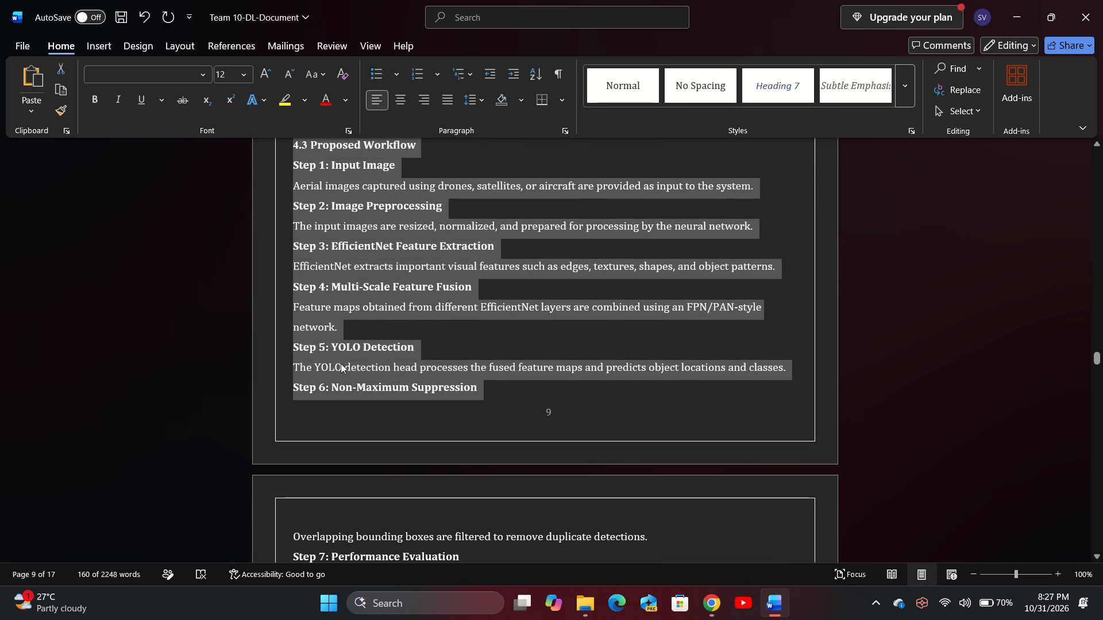
pyautogui.click(448, 99)
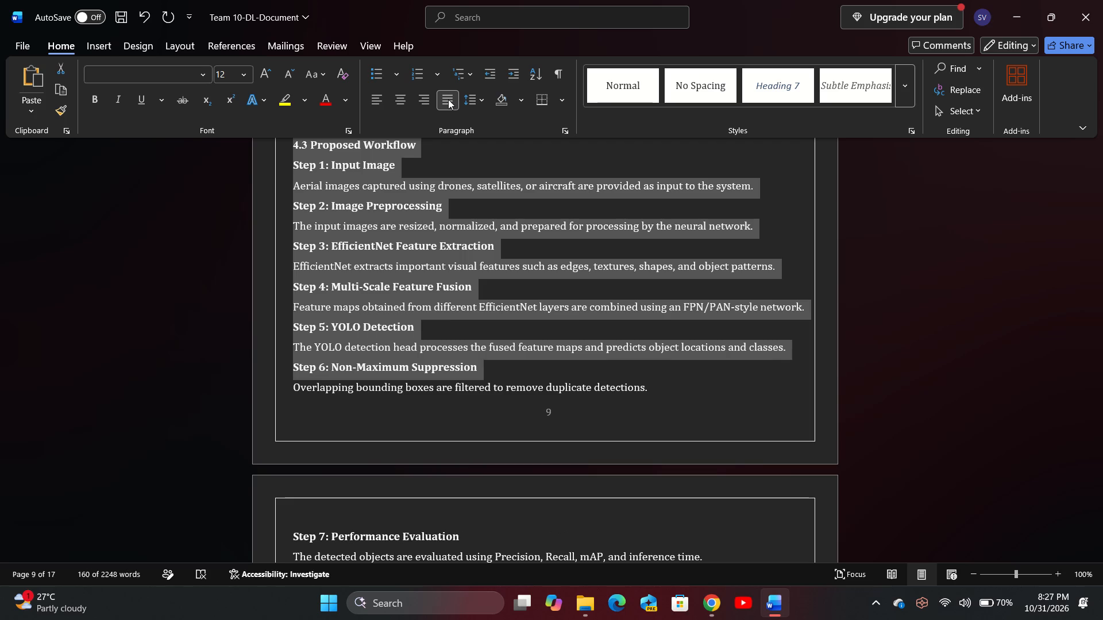
pyautogui.click(669, 408)
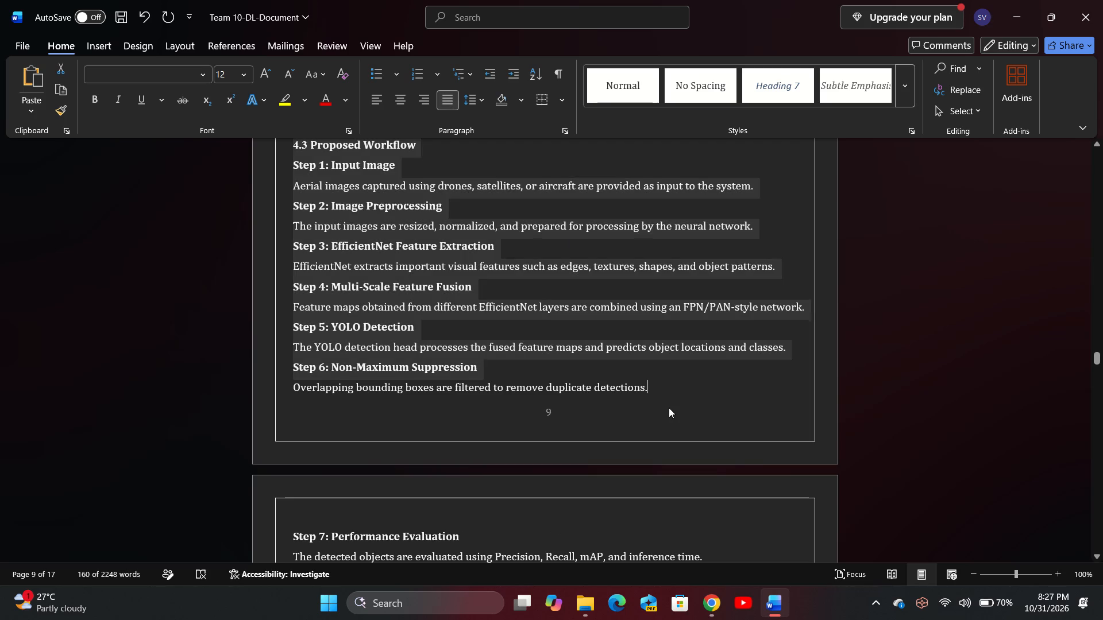
# Review the alignment and page layout of chapters 3 and 4 up to the start of chapter 5.
pyautogui.scroll(-1, 669, 408)
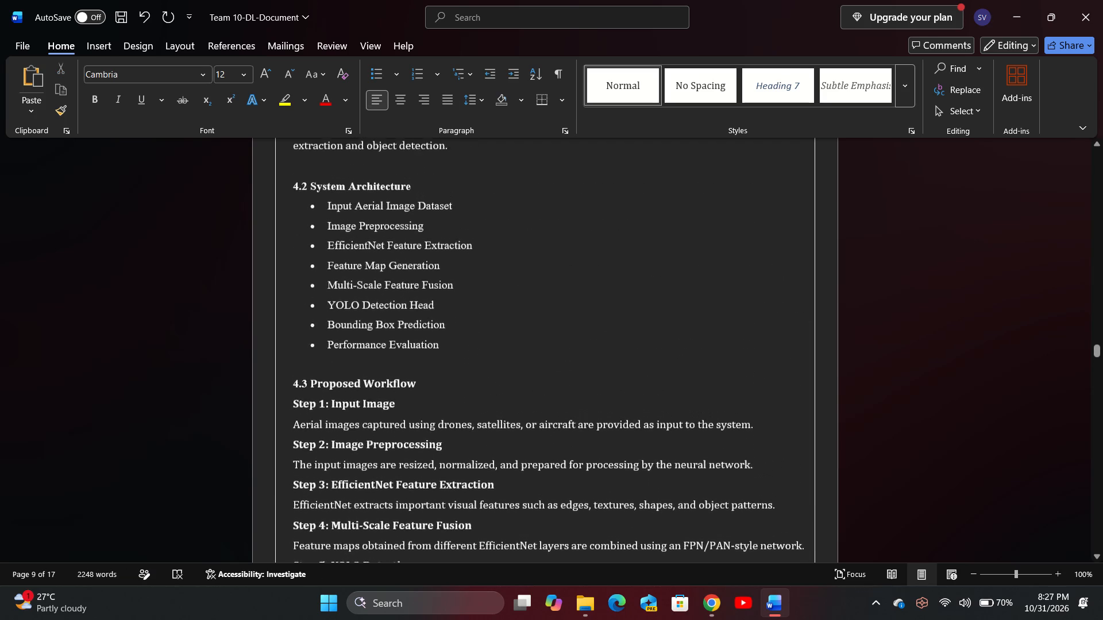
pyautogui.scroll(-2, 669, 408)
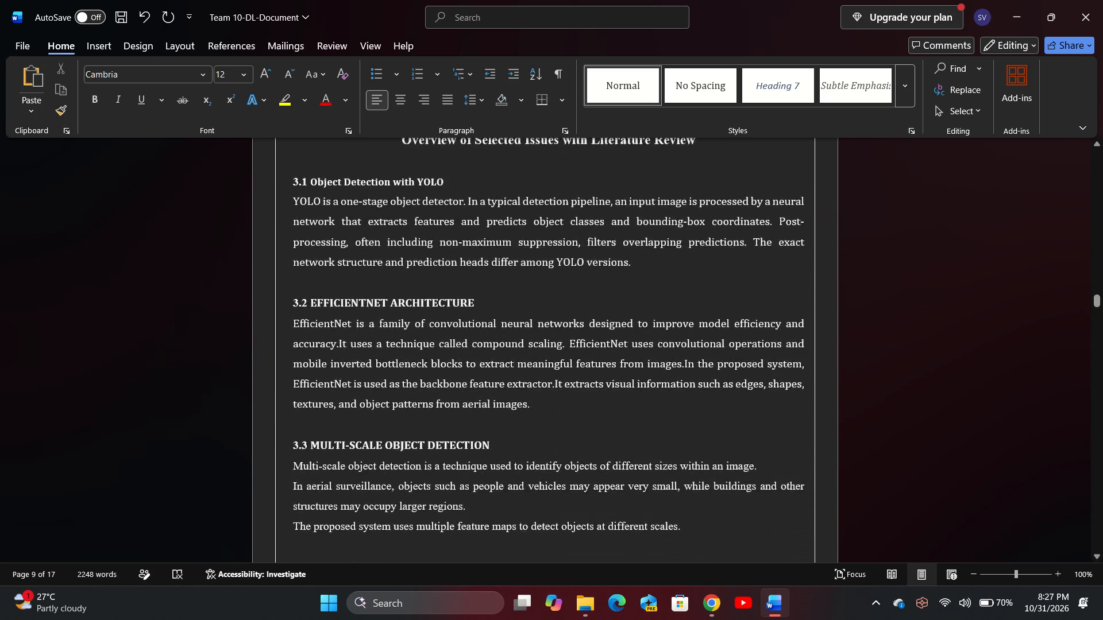
pyautogui.scroll(-2, 669, 408)
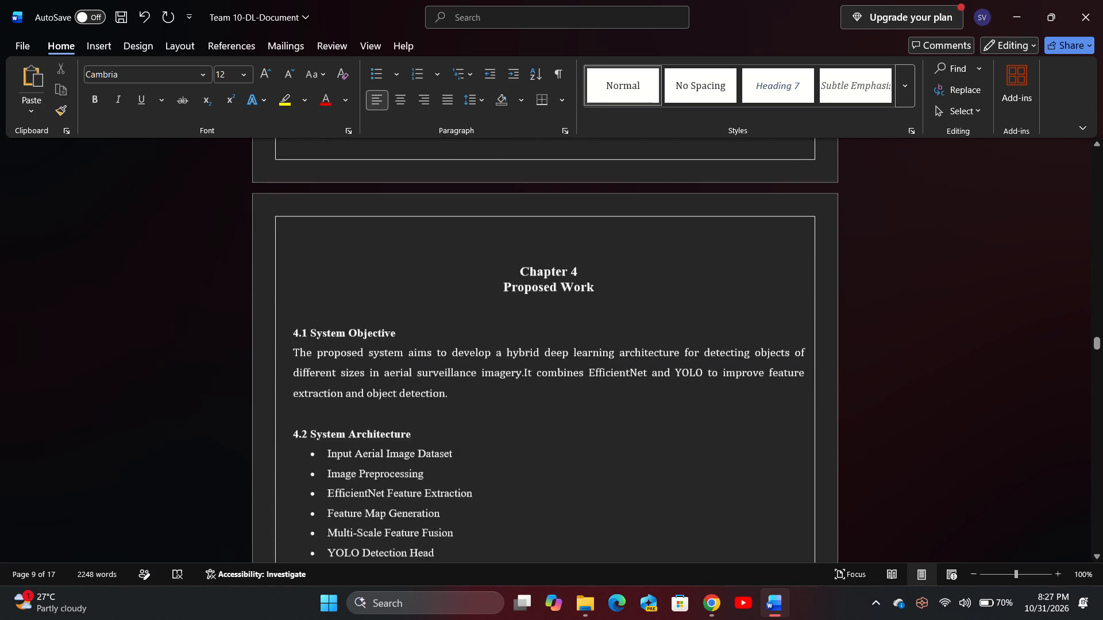
pyautogui.scroll(-4, 669, 408)
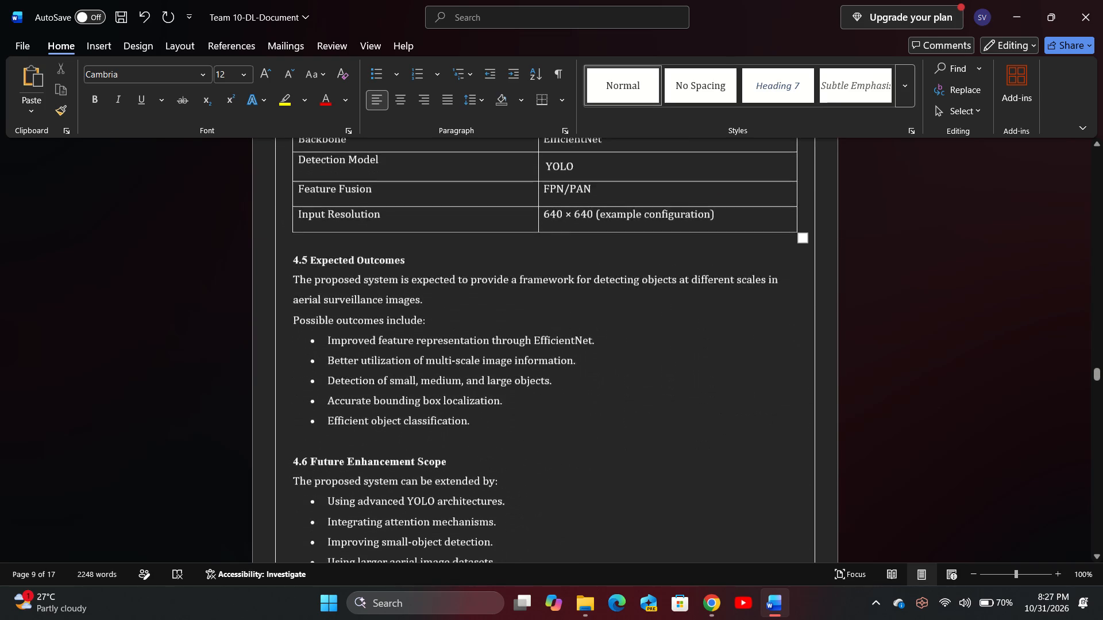
pyautogui.scroll(-2, 669, 408)
pyautogui.scroll(1, 669, 408)
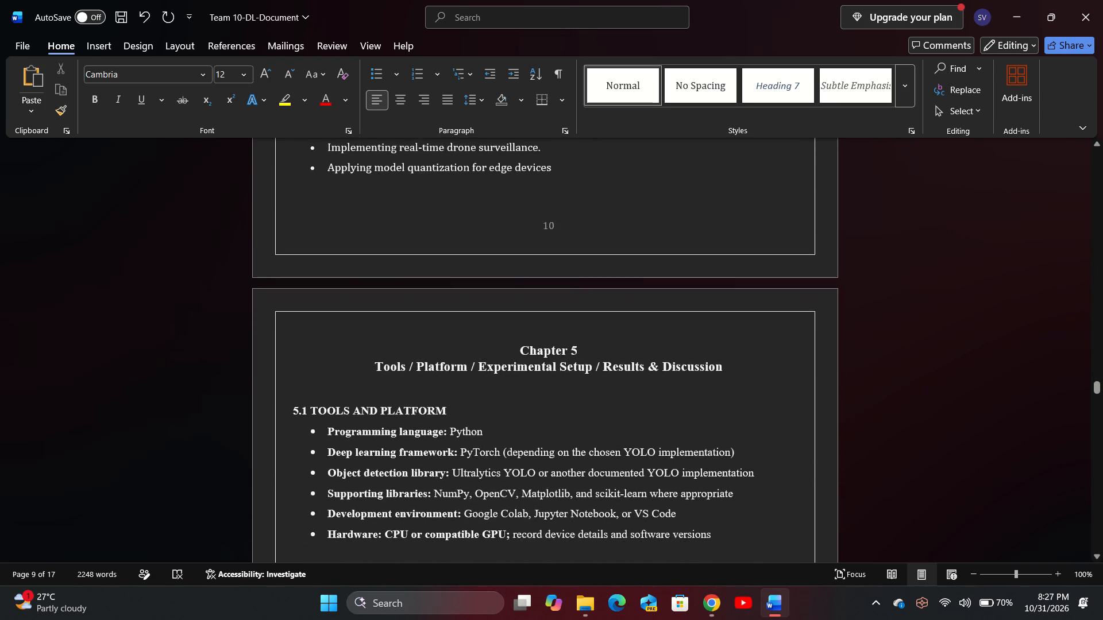
pyautogui.scroll(3, 669, 408)
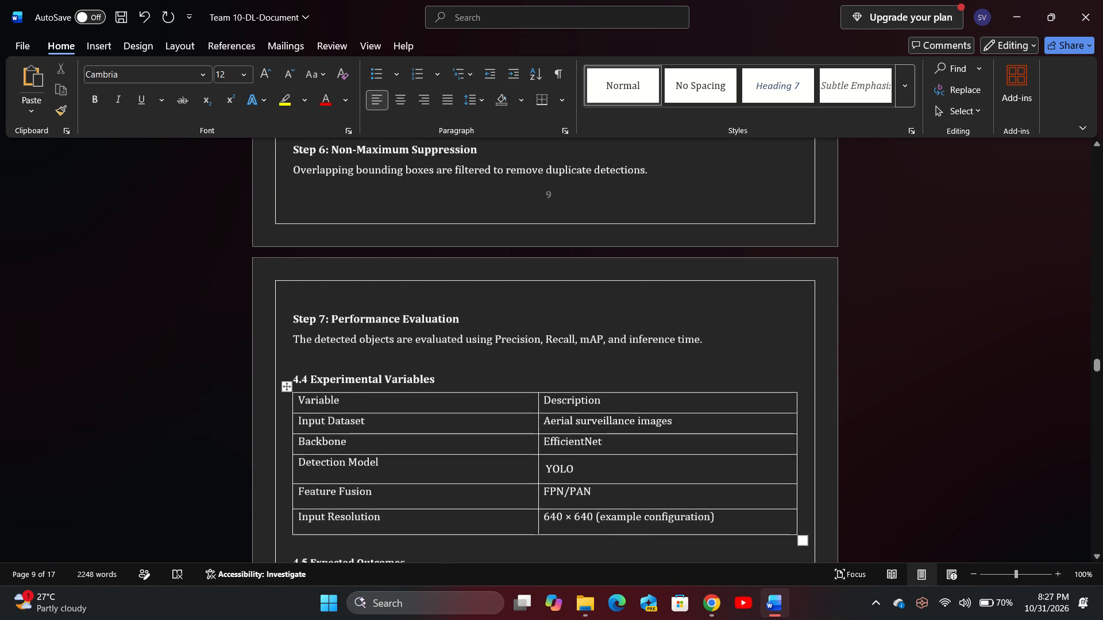
pyautogui.scroll(1, 669, 408)
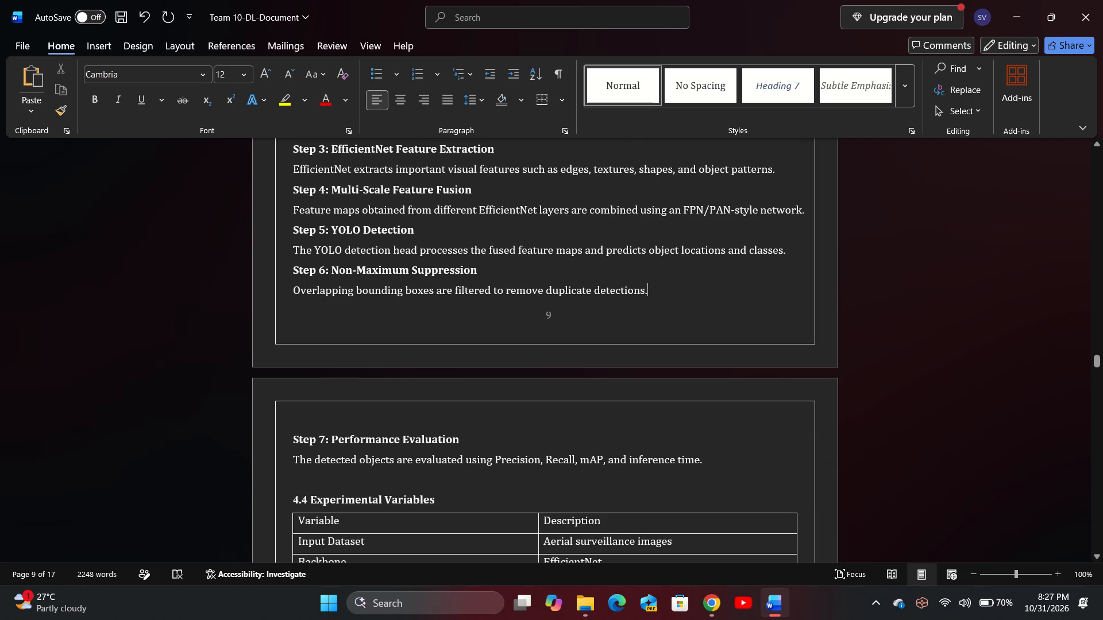
pyautogui.scroll(1, 303, 266)
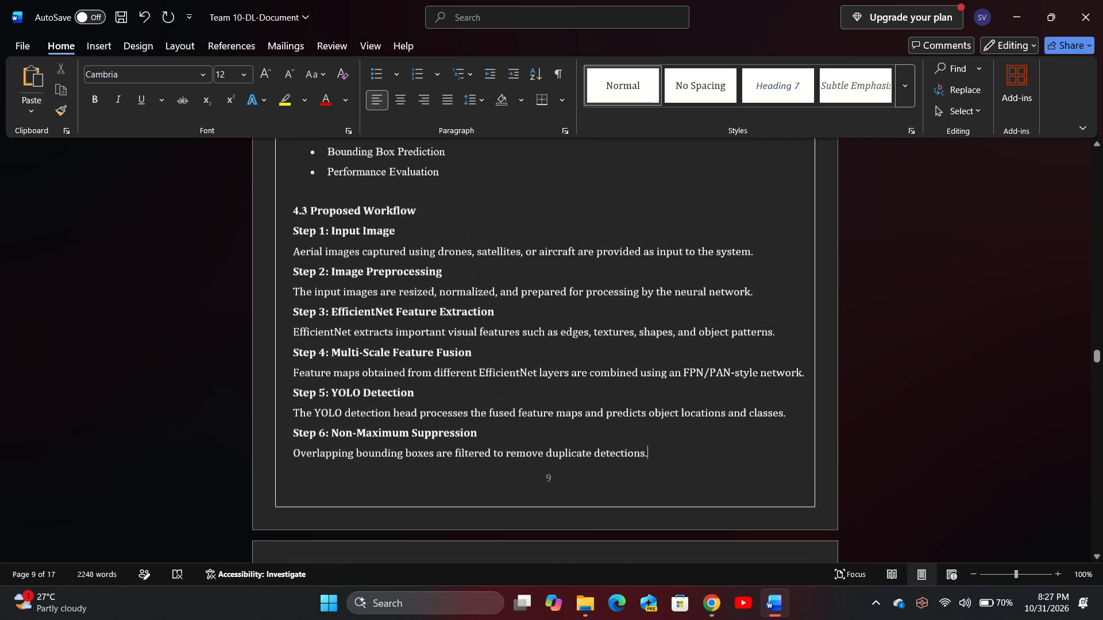
pyautogui.scroll(1, 303, 266)
# Justify chapter 4 from the 4.1 System Objective heading through the sentence under "Step 6: Non-Maximum Suppression".
pyautogui.hotkey('ctrl', 'shift', 'Up')
pyautogui.hotkey('ctrl', 'shift', 'Up')
pyautogui.hotkey('ctrl', 'shift', 'Up')
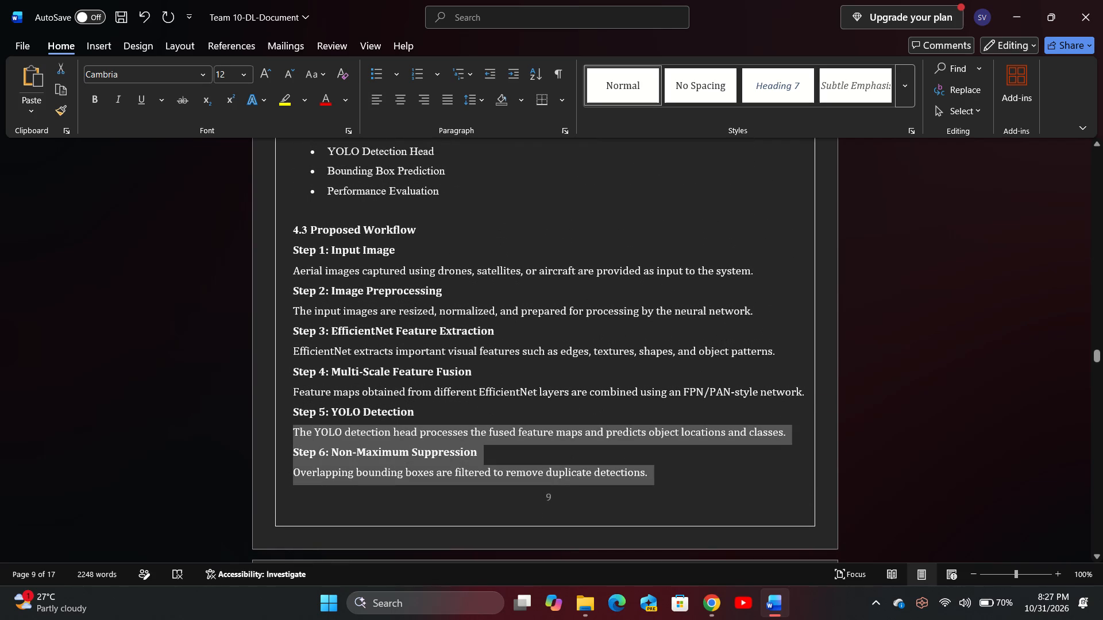
pyautogui.hotkey('ctrl', 'shift', 'Up')
pyautogui.hotkey('ctrl', 'shift', 'Up')
pyautogui.hotkey('ctrl', 'shift', 'Up')
pyautogui.hotkey('ctrl', 'shift', 'Up')
pyautogui.hotkey('ctrl', 'shift', 'Up')
pyautogui.hotkey('ctrl', 'shift', 'Up')
pyautogui.hotkey('ctrl', 'shift', 'Up')
pyautogui.hotkey('ctrl', 'shift', 'Up')
pyautogui.hotkey('ctrl', 'shift', 'Up')
pyautogui.hotkey('ctrl', 'shift', 'Up')
pyautogui.hotkey('ctrl', 'shift', 'Up')
pyautogui.hotkey('ctrl', 'shift', 'Up')
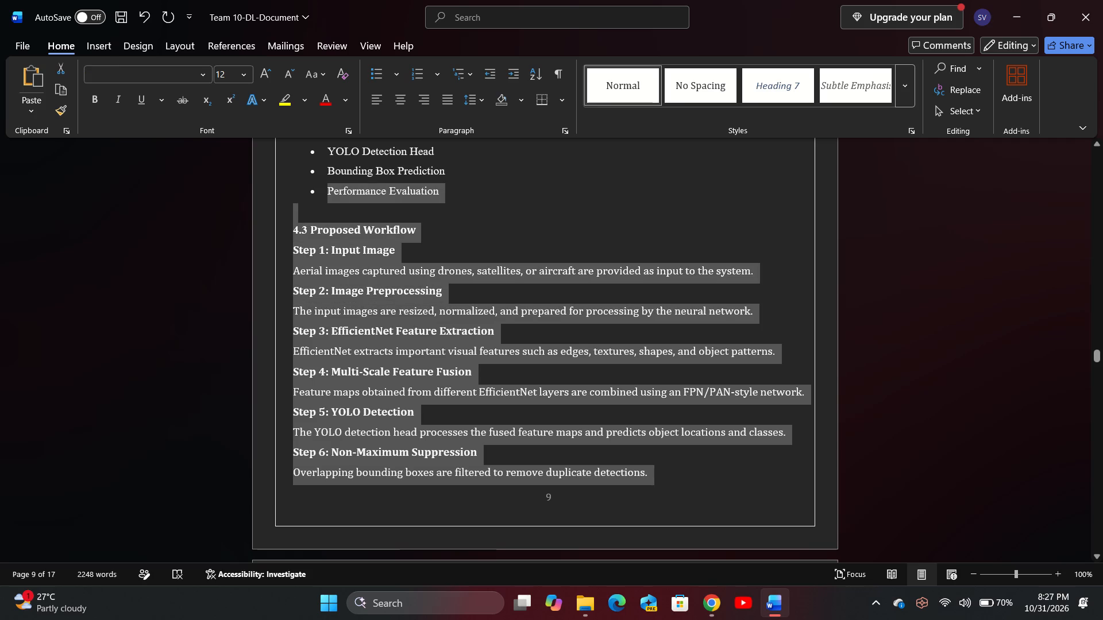
pyautogui.hotkey('ctrl', 'shift', 'Up')
pyautogui.hotkey('ctrl', 'shift', 'Up')
pyautogui.hotkey('ctrl', 'shift', 'Up')
pyautogui.hotkey('ctrl', 'shift', 'Up')
pyautogui.hotkey('ctrl', 'shift', 'Up')
pyautogui.hotkey('ctrl', 'shift', 'Up')
pyautogui.hotkey('ctrl', 'shift', 'Up')
pyautogui.hotkey('ctrl', 'shift', 'Up')
pyautogui.hotkey('ctrl', 'shift', 'Up')
pyautogui.hotkey('ctrl', 'shift', 'Up')
pyautogui.hotkey('ctrl', 'shift', 'Up')
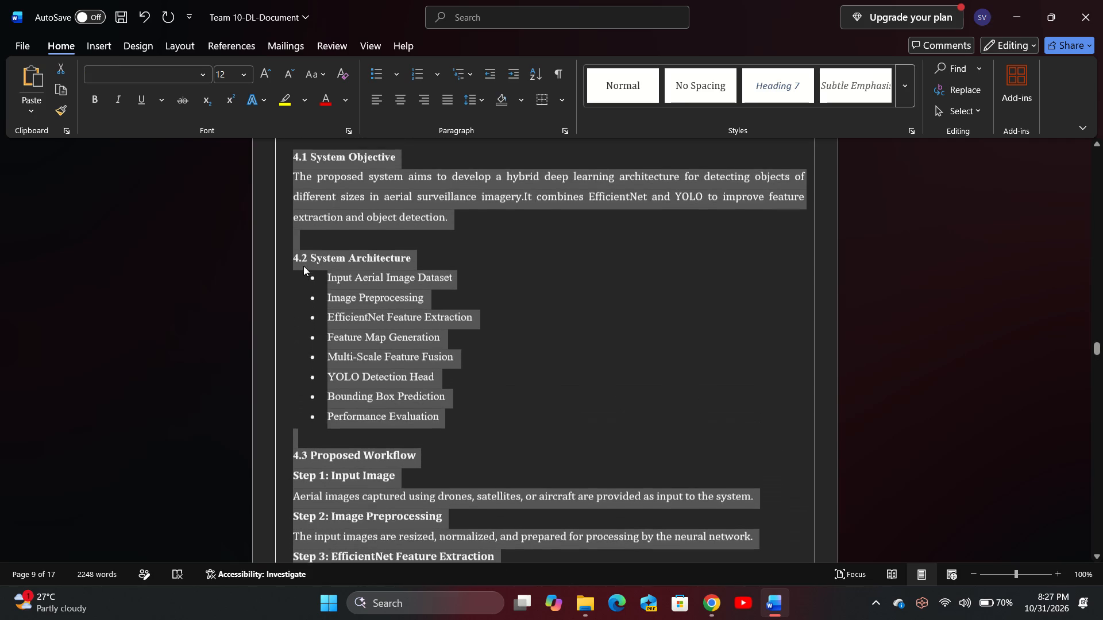
pyautogui.hotkey('ctrl', 'shift', 'Up')
pyautogui.hotkey('ctrl', 'shift', 'Up')
pyautogui.hotkey('ctrl', 'shift', 'Down')
pyautogui.hotkey('ctrl', 'shift', 'Down')
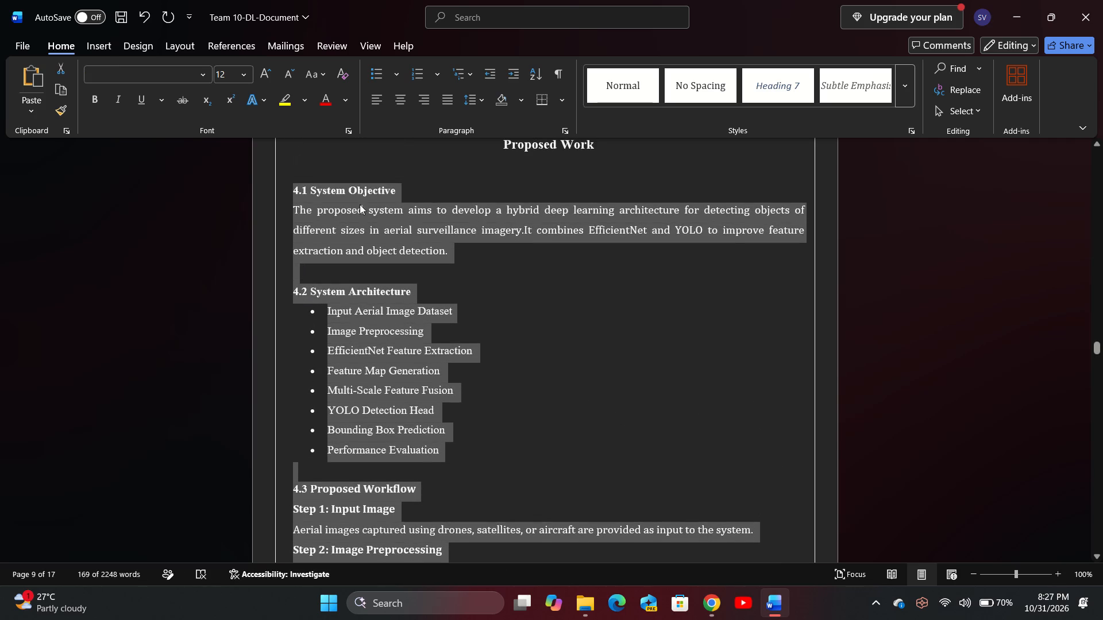
pyautogui.click(443, 102)
# Justify the rest of chapter 4, from "Step 7: Performance Evaluation" through the last bullet of 4.6 Future Enhancement Scope, including the variables table.
pyautogui.scroll(-3, 550, 373)
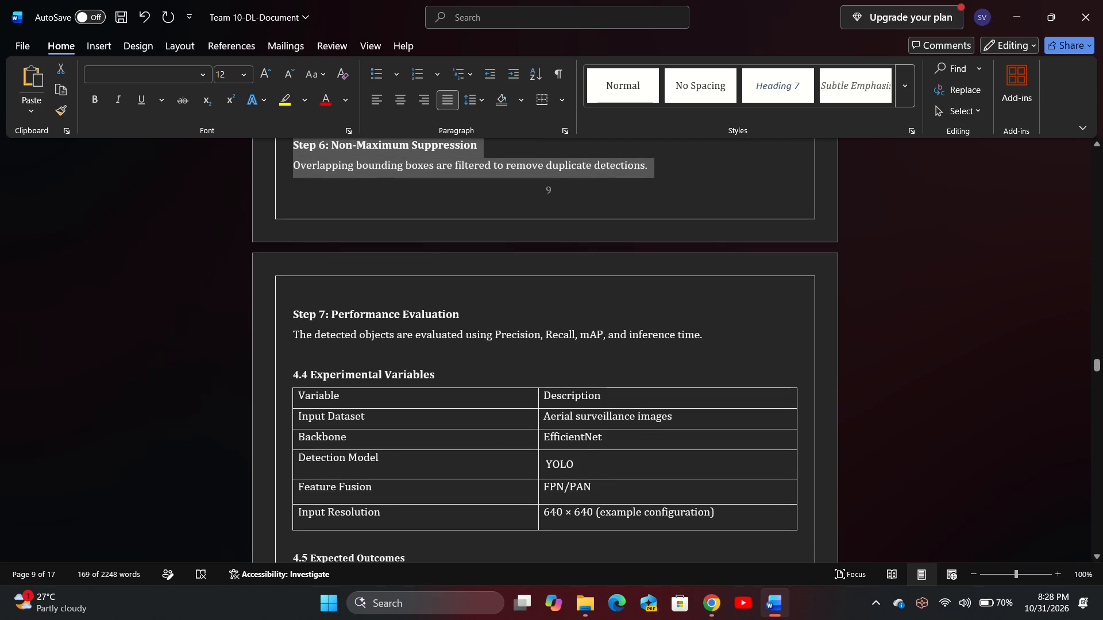
pyautogui.click(294, 316)
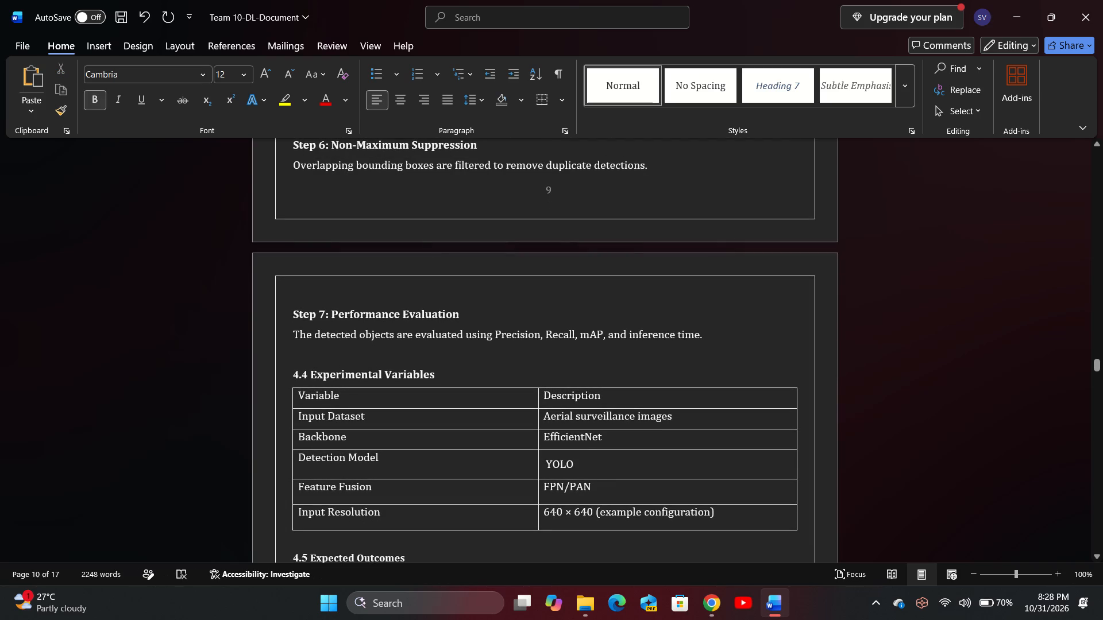
pyautogui.hotkey('ctrl', 'shift', 'Down')
pyautogui.hotkey('ctrl', 'shift', 'Down')
pyautogui.hotkey('ctrl', 'shift', 'Down')
pyautogui.hotkey('ctrl', 'shift', 'Down')
pyautogui.hotkey('ctrl', 'shift', 'Down')
pyautogui.hotkey('ctrl', 'shift', 'Down')
pyautogui.hotkey('ctrl', 'shift', 'Down')
pyautogui.hotkey('ctrl', 'shift', 'Down')
pyautogui.hotkey('ctrl', 'shift', 'Down')
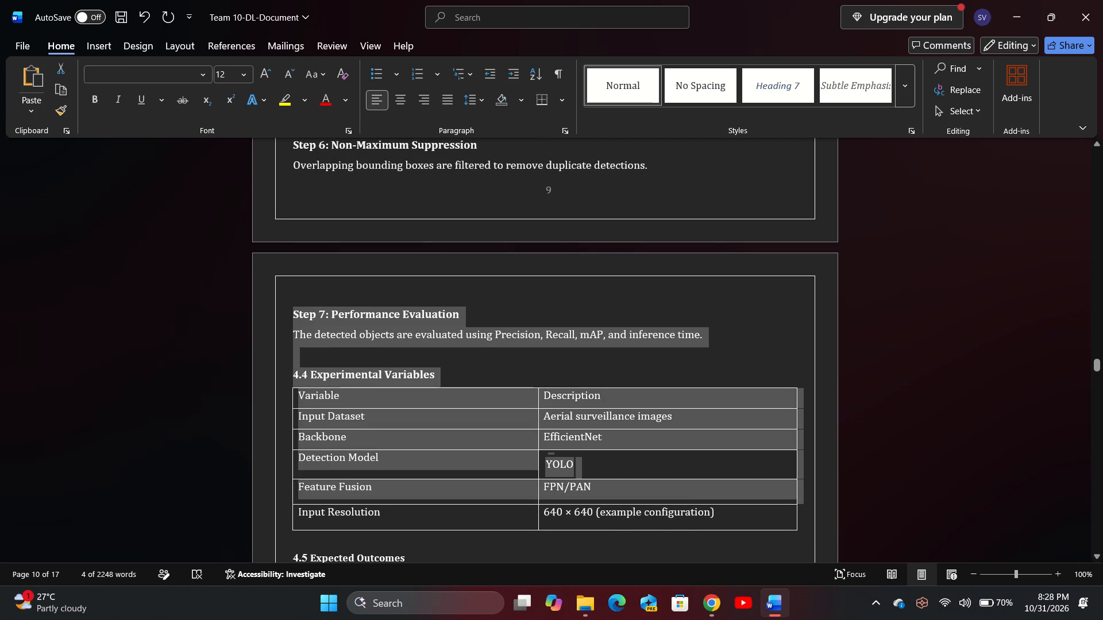
pyautogui.hotkey('ctrl', 'shift', 'Down')
pyautogui.hotkey('ctrl', 'shift', 'Down')
pyautogui.hotkey('ctrl', 'shift', 'Down')
pyautogui.hotkey('ctrl', 'shift', 'Down')
pyautogui.hotkey('ctrl', 'shift', 'Down')
pyautogui.hotkey('ctrl', 'shift', 'Down')
pyautogui.hotkey('ctrl', 'shift', 'Down')
pyautogui.hotkey('ctrl', 'shift', 'Down')
pyautogui.hotkey('ctrl', 'shift', 'Down')
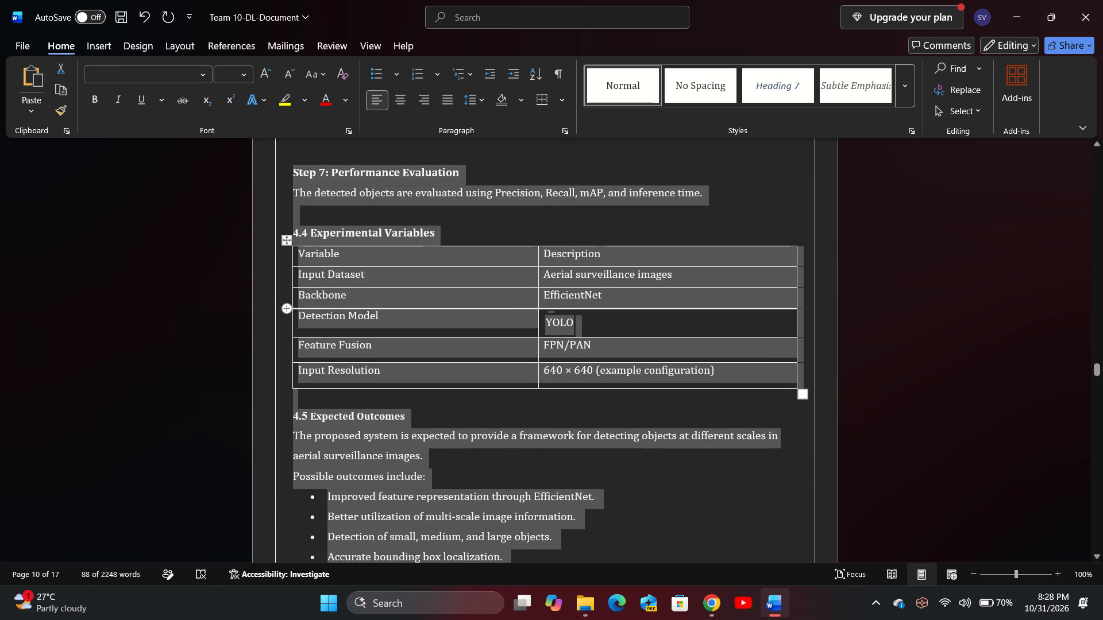
pyautogui.hotkey('ctrl', 'shift', 'Down')
pyautogui.hotkey('ctrl', 'shift', 'Down')
pyautogui.hotkey('ctrl', 'shift', 'Down')
pyautogui.hotkey('ctrl', 'shift', 'Down')
pyautogui.hotkey('ctrl', 'shift', 'Down')
pyautogui.hotkey('ctrl', 'shift', 'Down')
pyautogui.hotkey('ctrl', 'shift', 'Down')
pyautogui.hotkey('ctrl', 'shift', 'Down')
pyautogui.hotkey('ctrl', 'shift', 'Down')
pyautogui.hotkey('ctrl', 'shift', 'Down')
pyautogui.hotkey('ctrl', 'shift', 'Down')
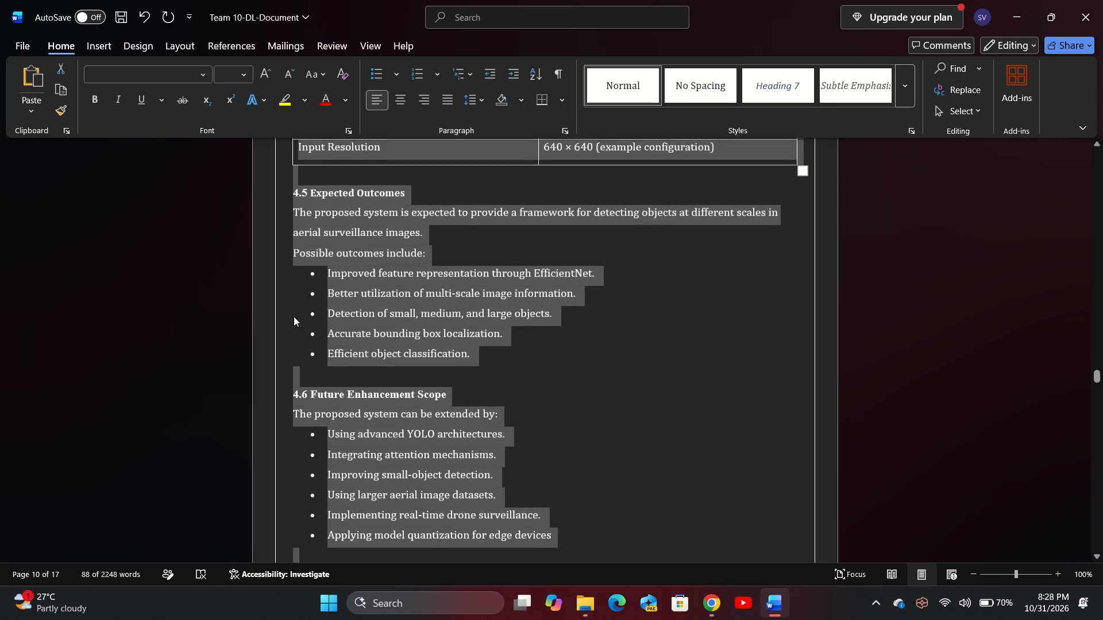
pyautogui.hotkey('ctrl', 'shift', 'Down')
pyautogui.hotkey('ctrl', 'shift', 'Down')
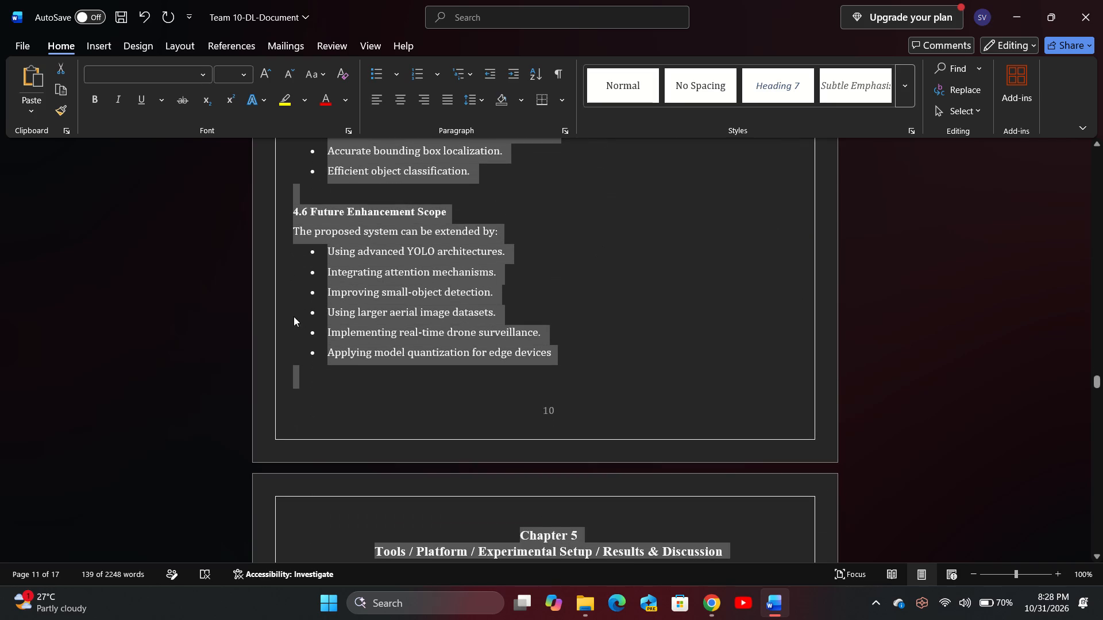
pyautogui.hotkey('ctrl', 'shift', 'Up')
pyautogui.hotkey('ctrl', 'shift', 'Up')
pyautogui.hotkey('ctrl', 'shift', 'Up')
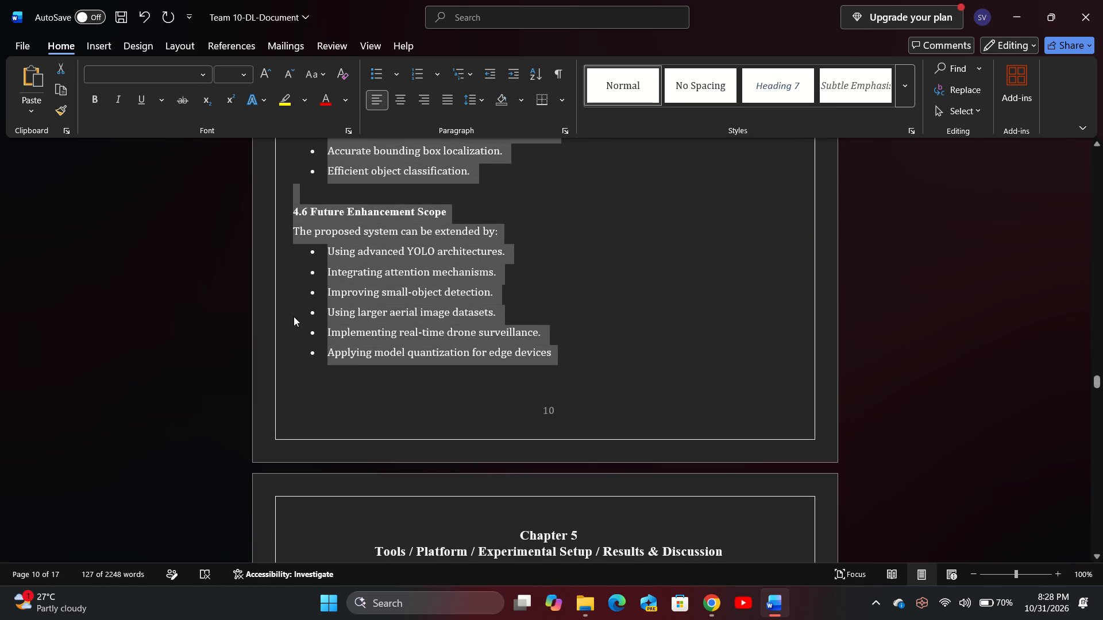
pyautogui.click(445, 99)
pyautogui.click(583, 256)
pyautogui.scroll(1, 583, 256)
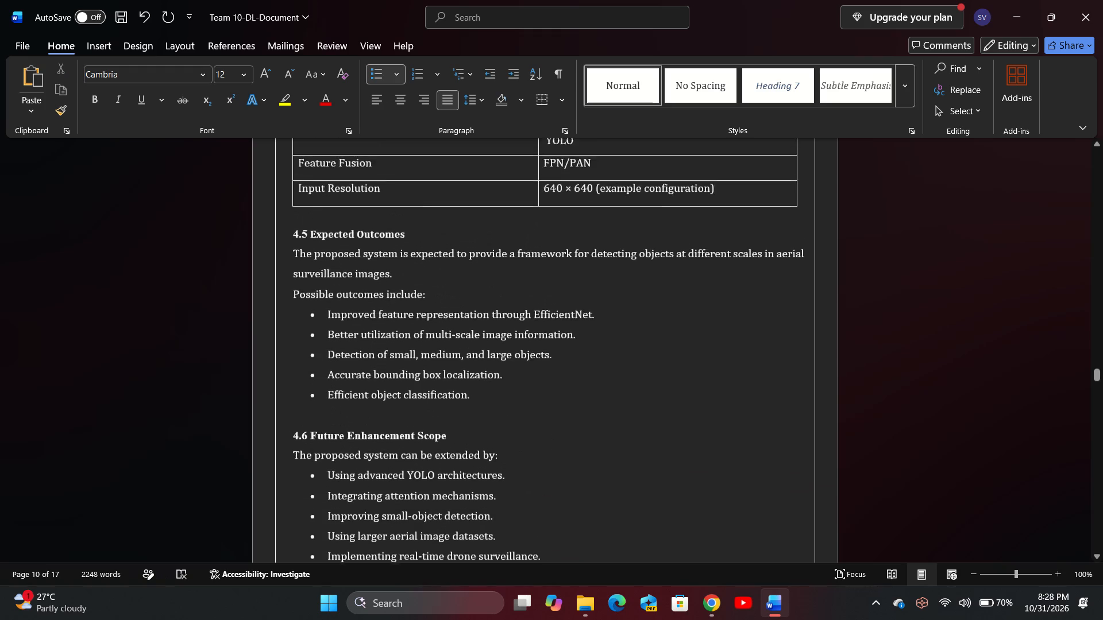
pyautogui.scroll(2, 583, 256)
# Justify chapter 5 from 5.1 Tools and Platform through the model comparison table in 5.3 Results and Discussion.
pyautogui.scroll(-2, 583, 256)
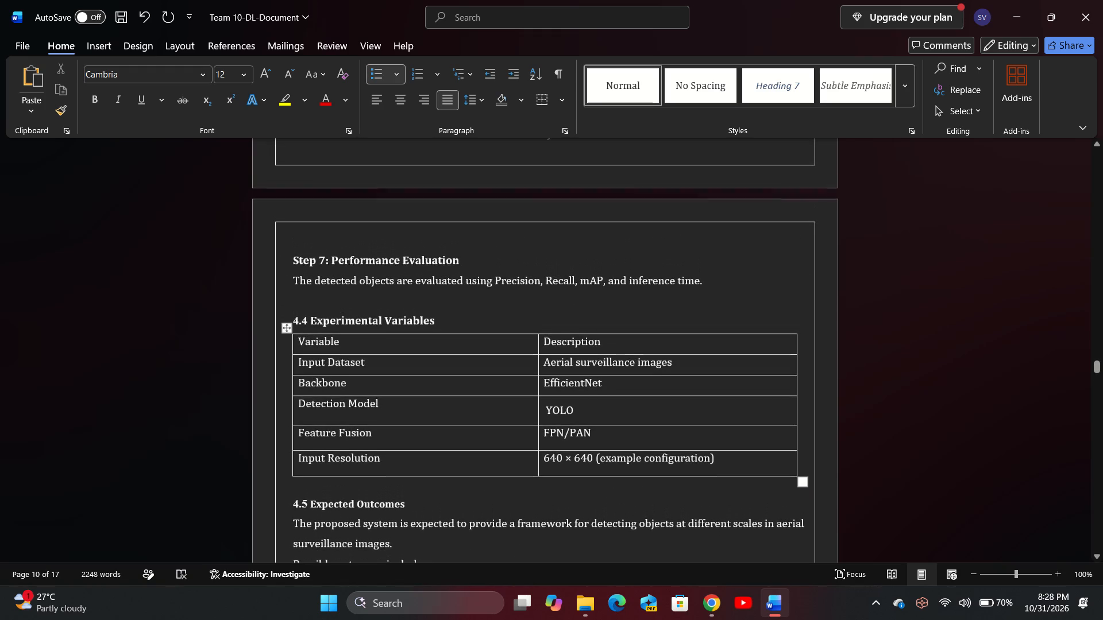
pyautogui.scroll(-2, 583, 256)
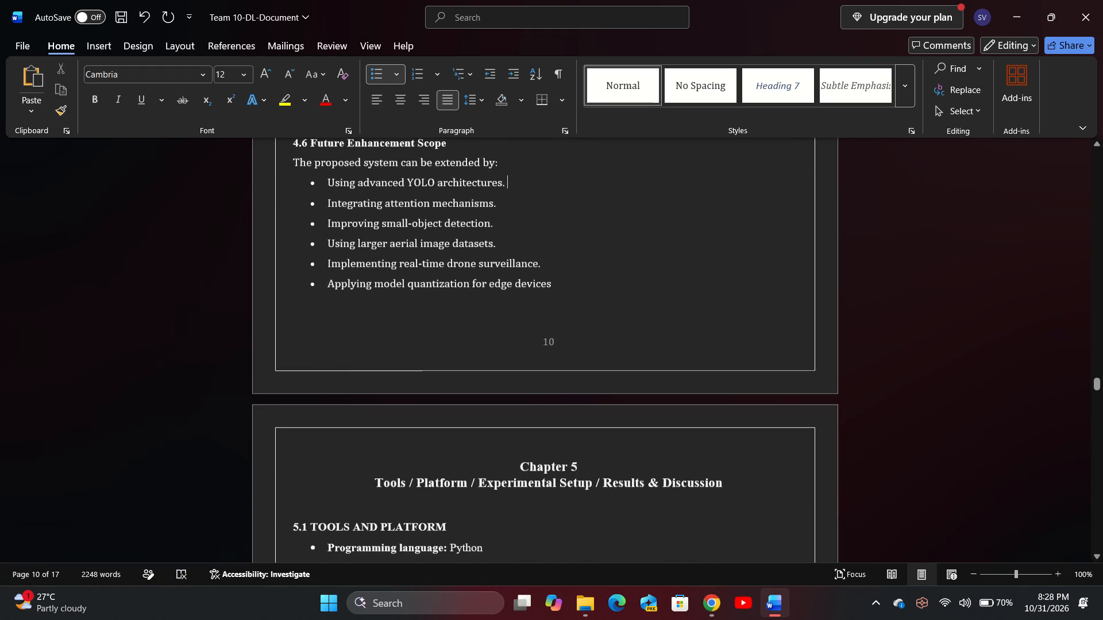
pyautogui.scroll(-2, 583, 256)
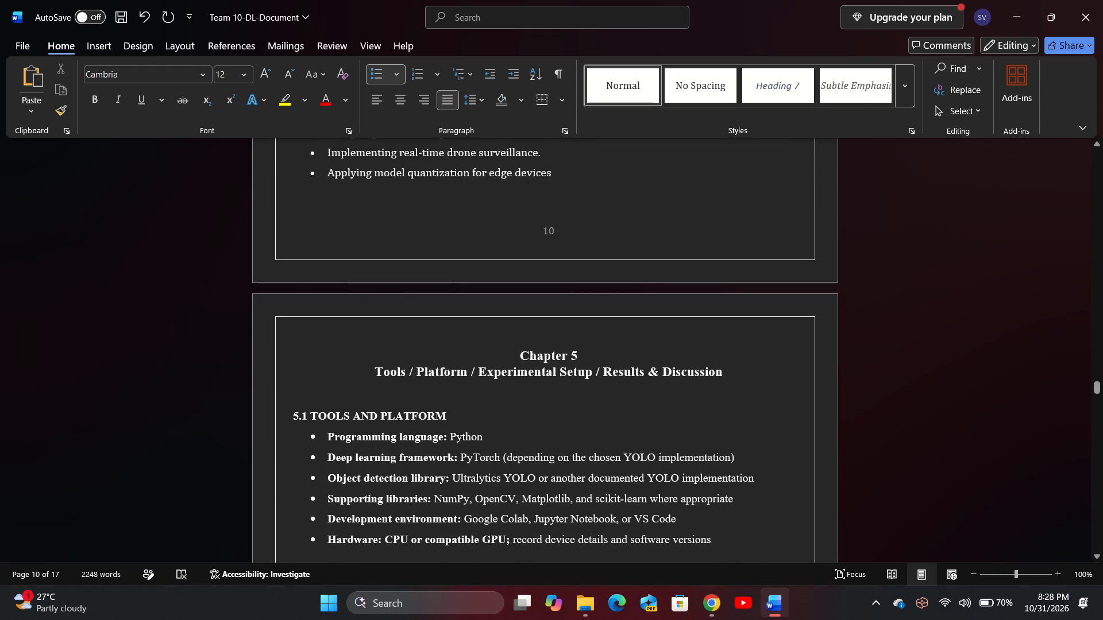
pyautogui.click(294, 416)
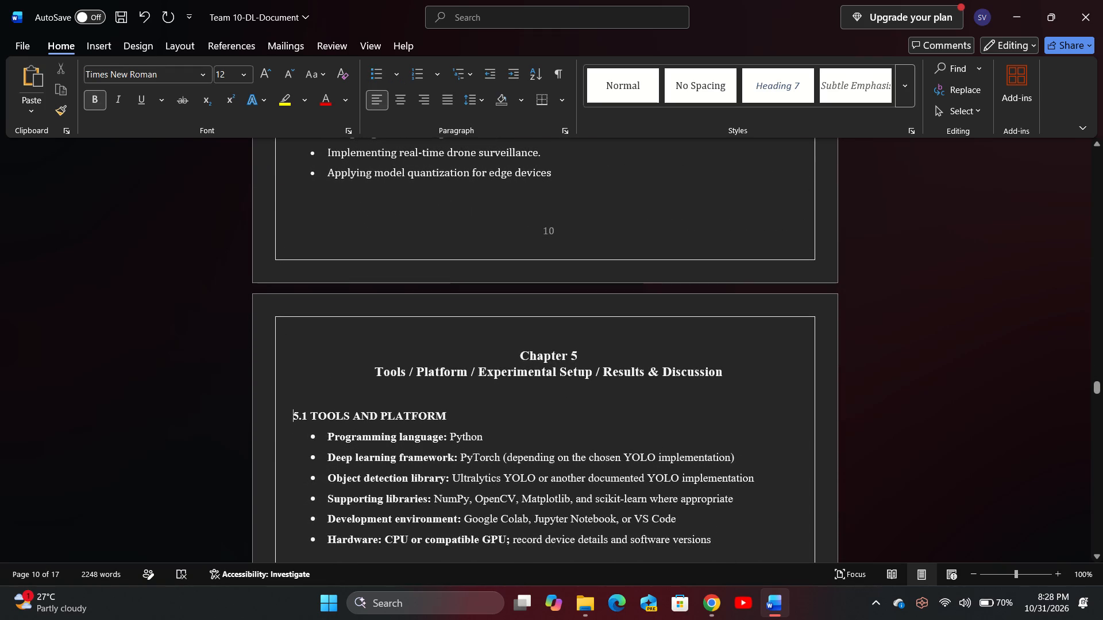
pyautogui.hotkey('ctrl', 'shift', 'Down')
pyautogui.hotkey('ctrl', 'shift', 'Down')
pyautogui.hotkey('ctrl', 'shift', 'Down')
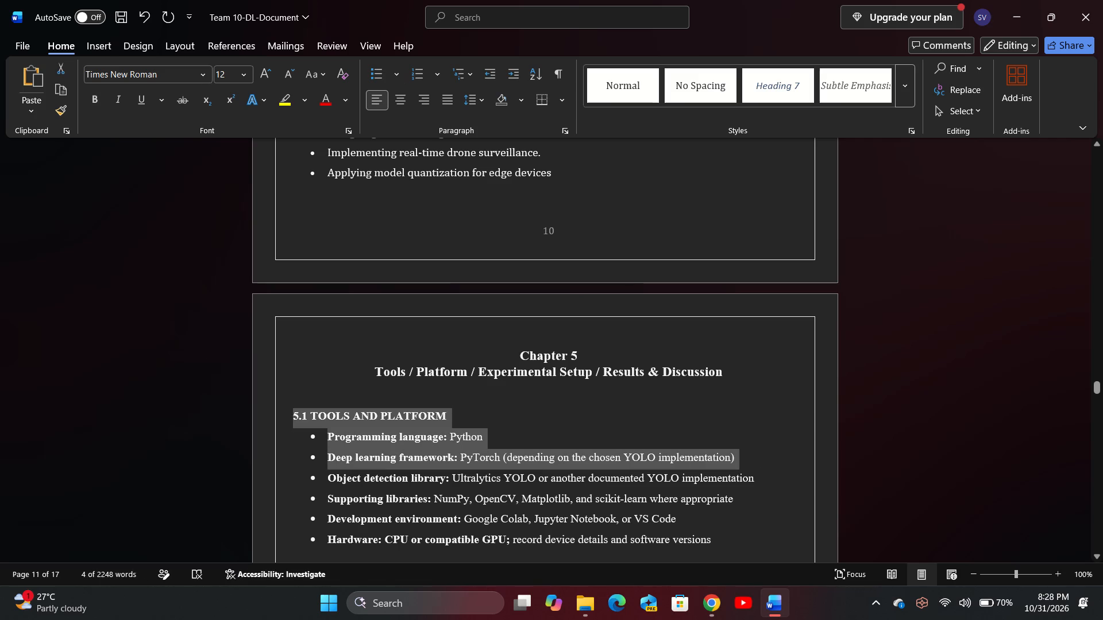
pyautogui.hotkey('ctrl', 'shift', 'Down')
pyautogui.hotkey('ctrl', 'shift', 'Down')
pyautogui.hotkey('ctrl', 'shift', 'Down')
pyautogui.hotkey('ctrl', 'shift', 'Down')
pyautogui.hotkey('ctrl', 'shift', 'Down')
pyautogui.hotkey('ctrl', 'shift', 'Down')
pyautogui.hotkey('ctrl', 'shift', 'Down')
pyautogui.hotkey('ctrl', 'shift', 'Down')
pyautogui.hotkey('ctrl', 'shift', 'Down')
pyautogui.hotkey('ctrl', 'shift', 'Down')
pyautogui.hotkey('ctrl', 'shift', 'Down')
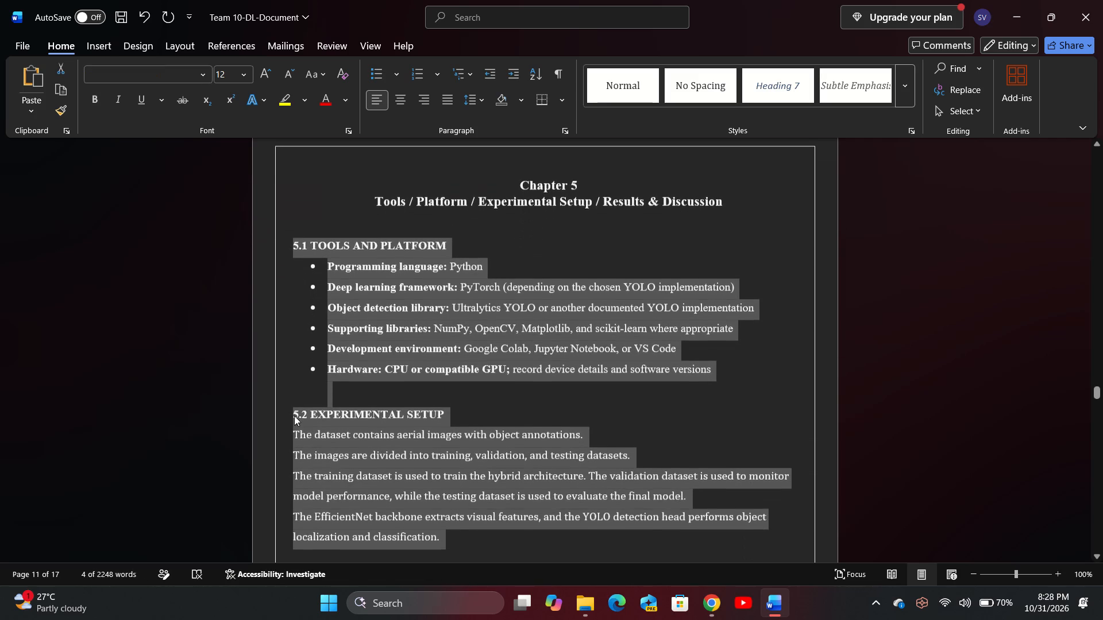
pyautogui.hotkey('ctrl', 'shift', 'Down')
pyautogui.hotkey('ctrl', 'shift', 'Down')
pyautogui.hotkey('ctrl', 'shift', 'Down')
pyautogui.hotkey('ctrl', 'shift', 'Down')
pyautogui.hotkey('ctrl', 'shift', 'Down')
pyautogui.hotkey('ctrl', 'shift', 'Down')
pyautogui.hotkey('ctrl', 'shift', 'Down')
pyautogui.hotkey('ctrl', 'shift', 'Down')
pyautogui.hotkey('ctrl', 'shift', 'Down')
pyautogui.hotkey('ctrl', 'shift', 'Down')
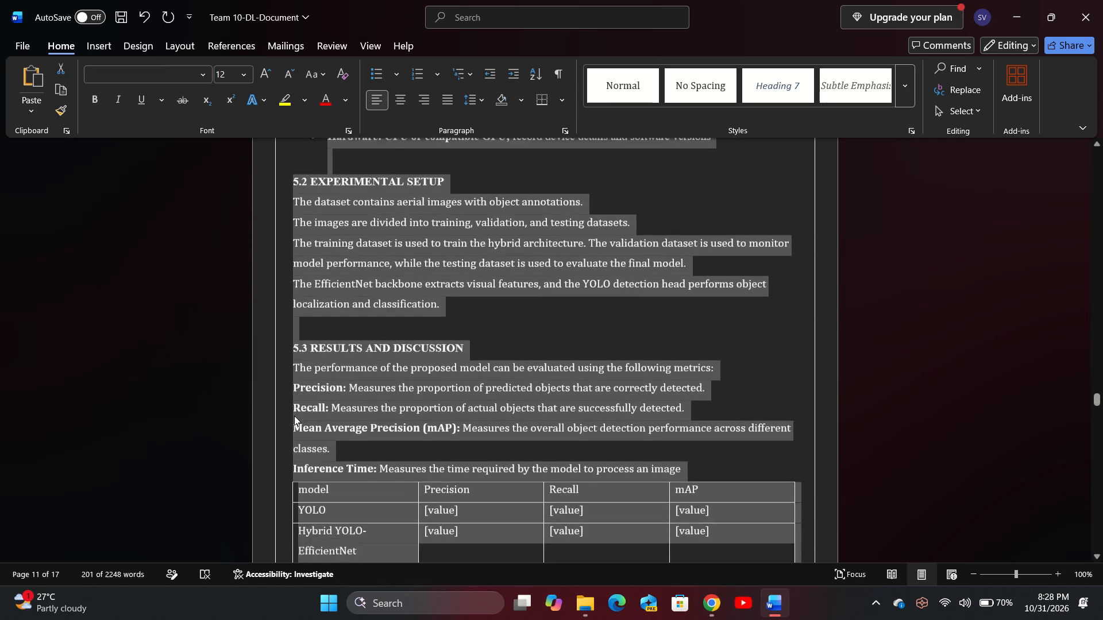
pyautogui.hotkey('ctrl', 'shift', 'Down')
pyautogui.hotkey('ctrl', 'shift', 'Up')
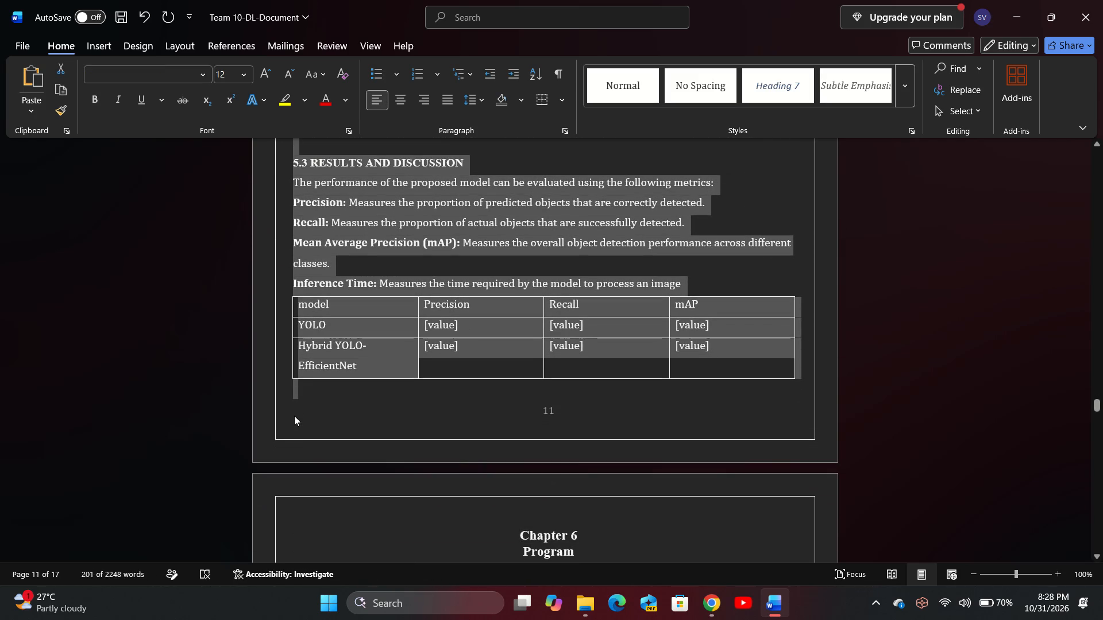
pyautogui.hotkey('ctrl', 'shift', 'Up')
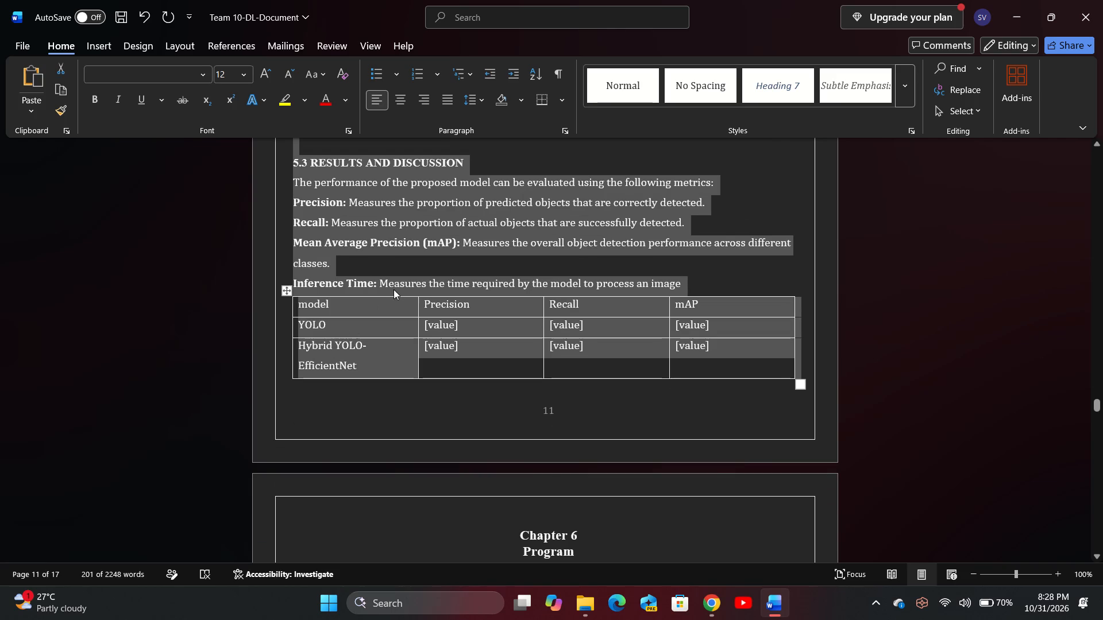
pyautogui.click(451, 104)
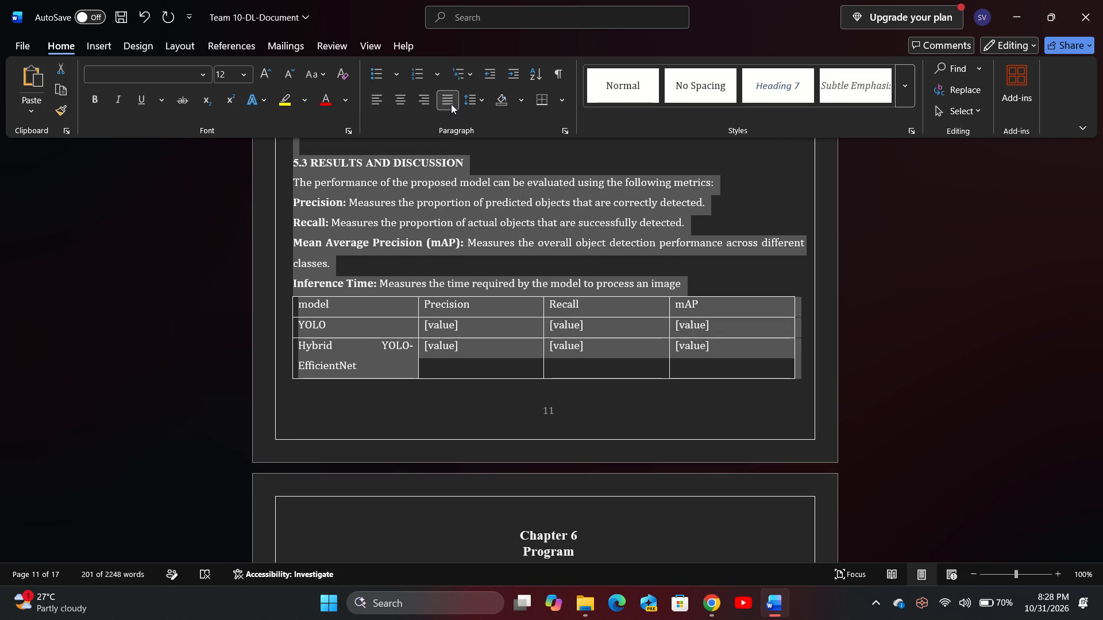
pyautogui.click(443, 416)
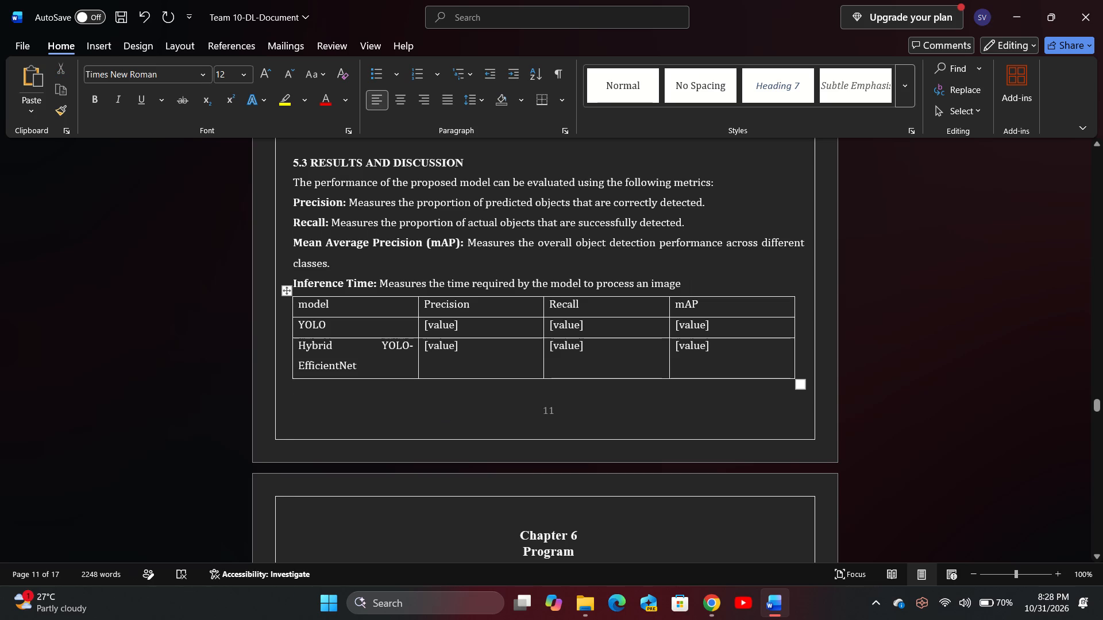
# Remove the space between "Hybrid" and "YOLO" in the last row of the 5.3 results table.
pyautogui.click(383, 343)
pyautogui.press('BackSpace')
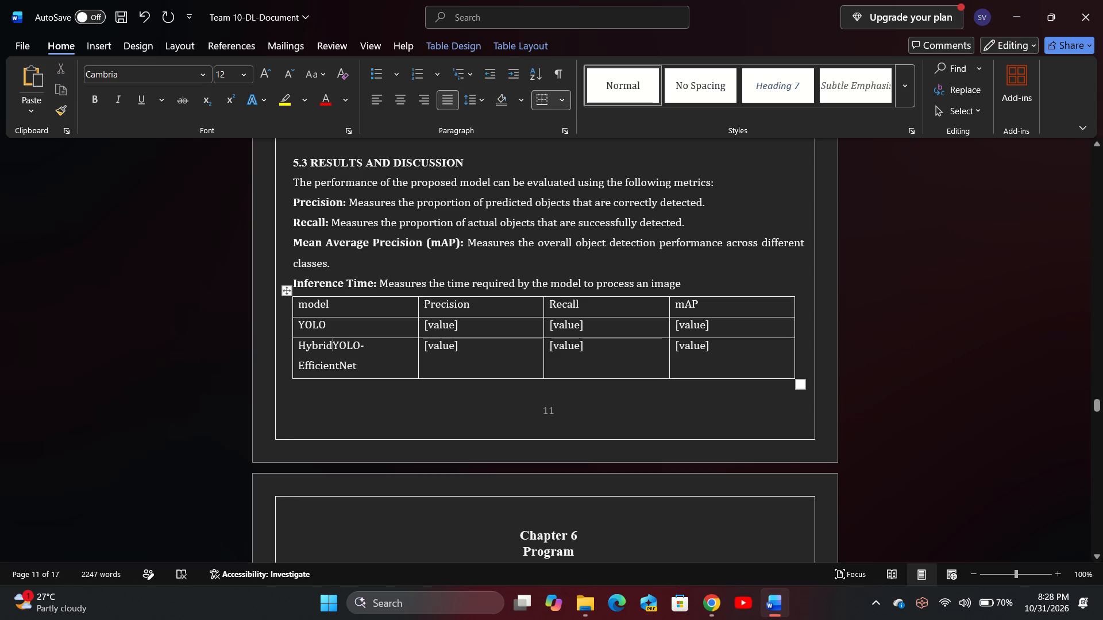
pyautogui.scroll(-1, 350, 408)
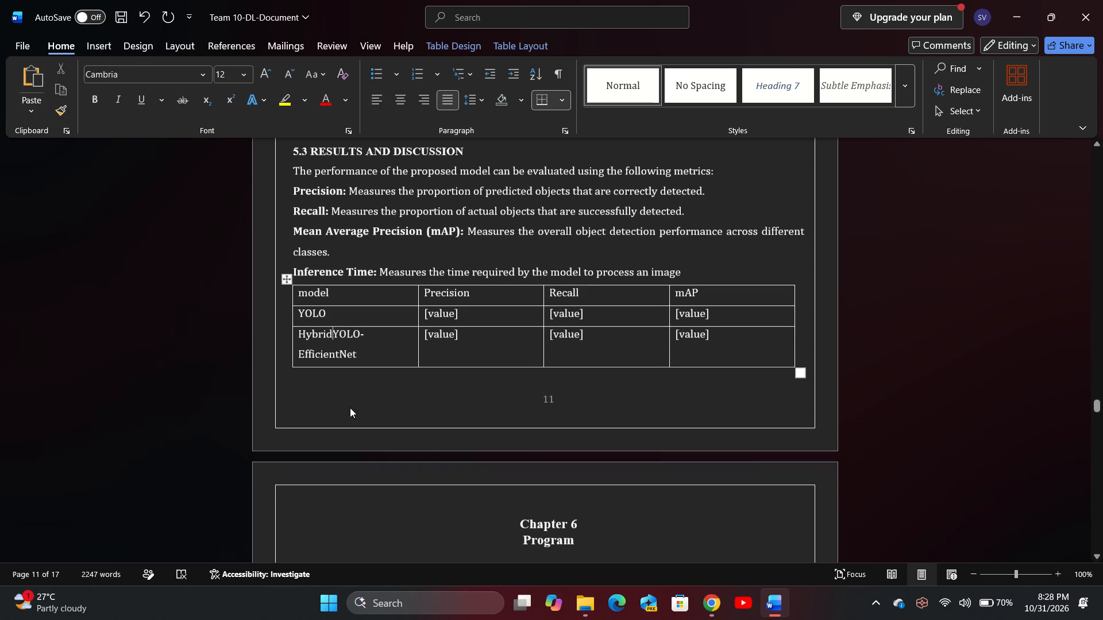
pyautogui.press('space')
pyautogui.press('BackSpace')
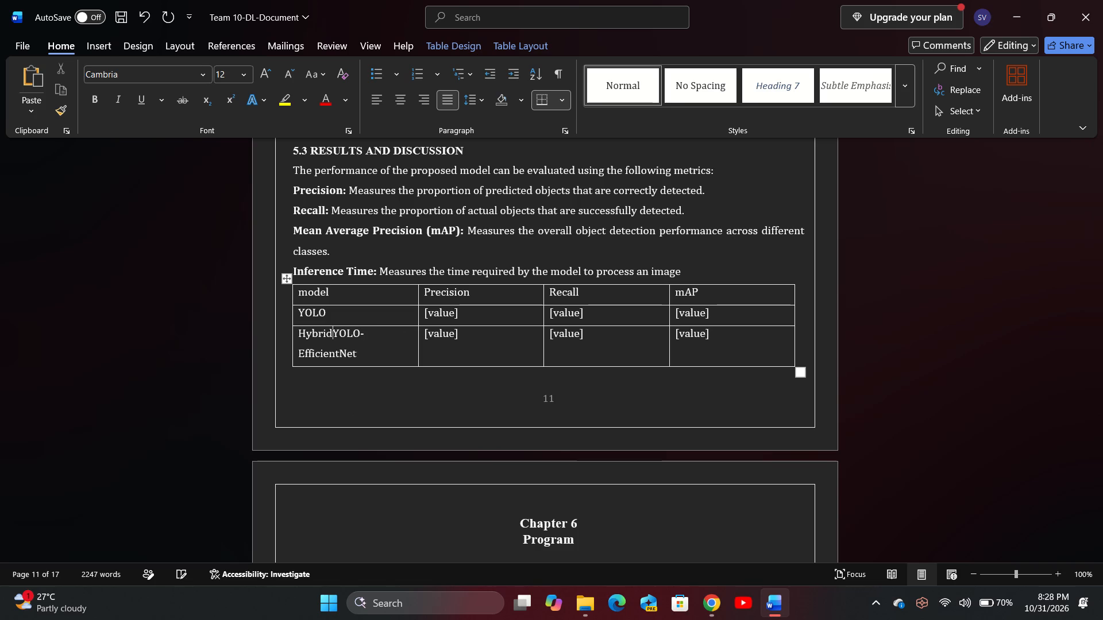
# Remove the hyphen between "YOLO" and "EfficientNet" in the hybrid model's name in the results table.
pyautogui.click(298, 354)
pyautogui.press('BackSpace')
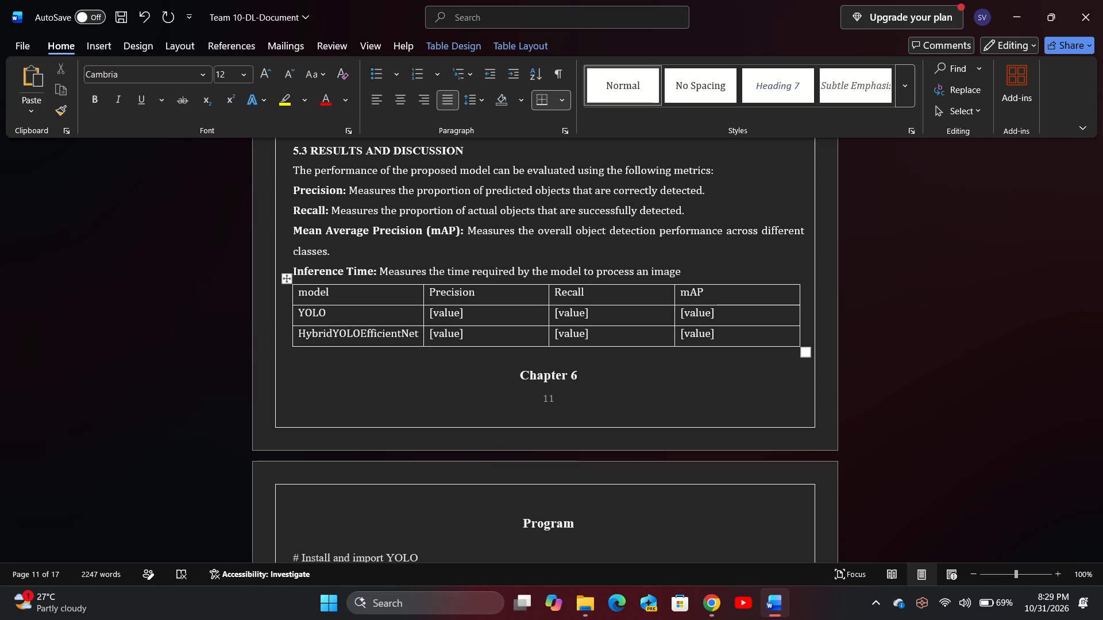
pyautogui.press('space')
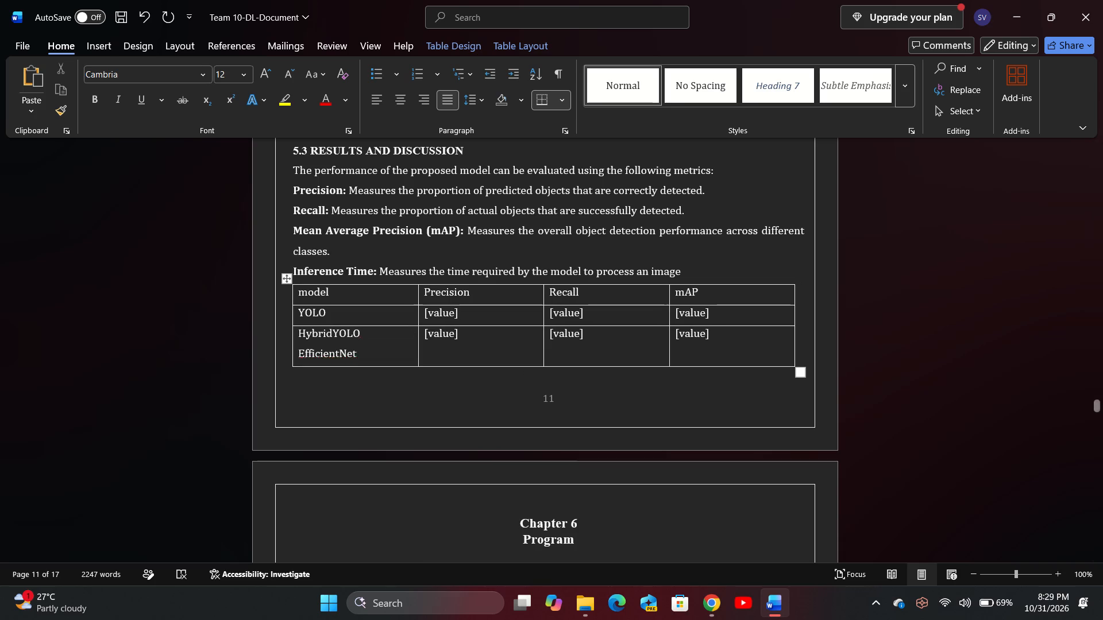
pyautogui.press('BackSpace')
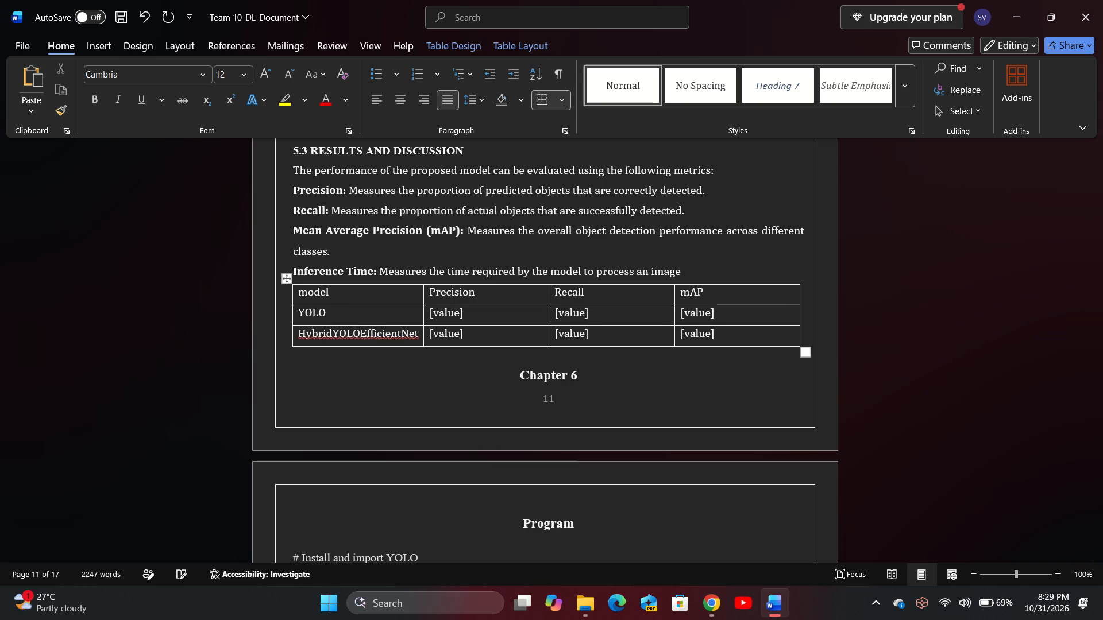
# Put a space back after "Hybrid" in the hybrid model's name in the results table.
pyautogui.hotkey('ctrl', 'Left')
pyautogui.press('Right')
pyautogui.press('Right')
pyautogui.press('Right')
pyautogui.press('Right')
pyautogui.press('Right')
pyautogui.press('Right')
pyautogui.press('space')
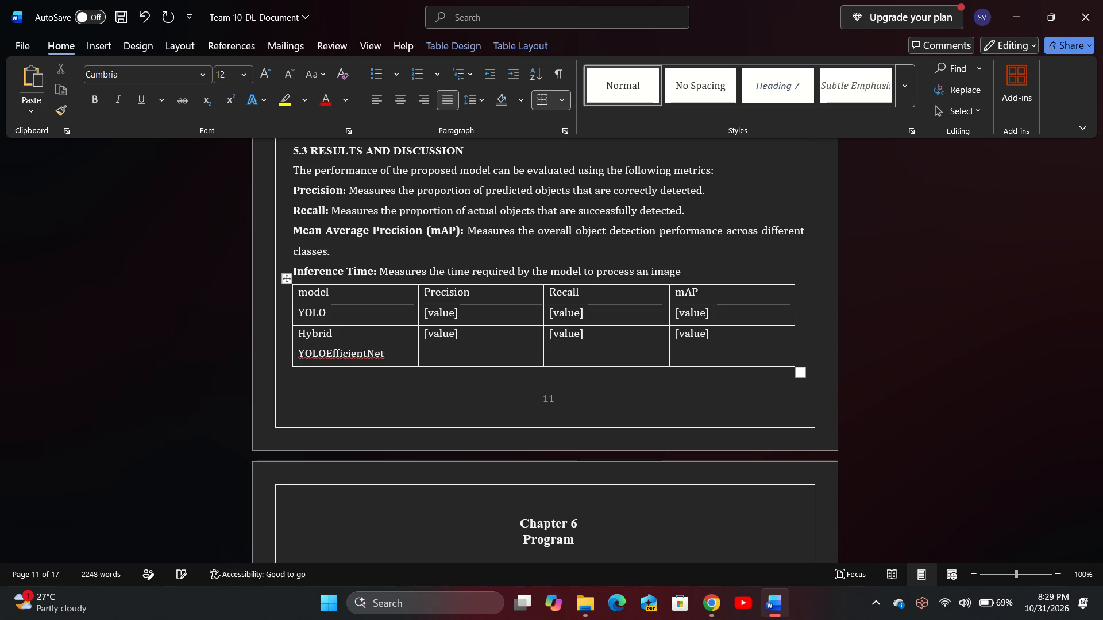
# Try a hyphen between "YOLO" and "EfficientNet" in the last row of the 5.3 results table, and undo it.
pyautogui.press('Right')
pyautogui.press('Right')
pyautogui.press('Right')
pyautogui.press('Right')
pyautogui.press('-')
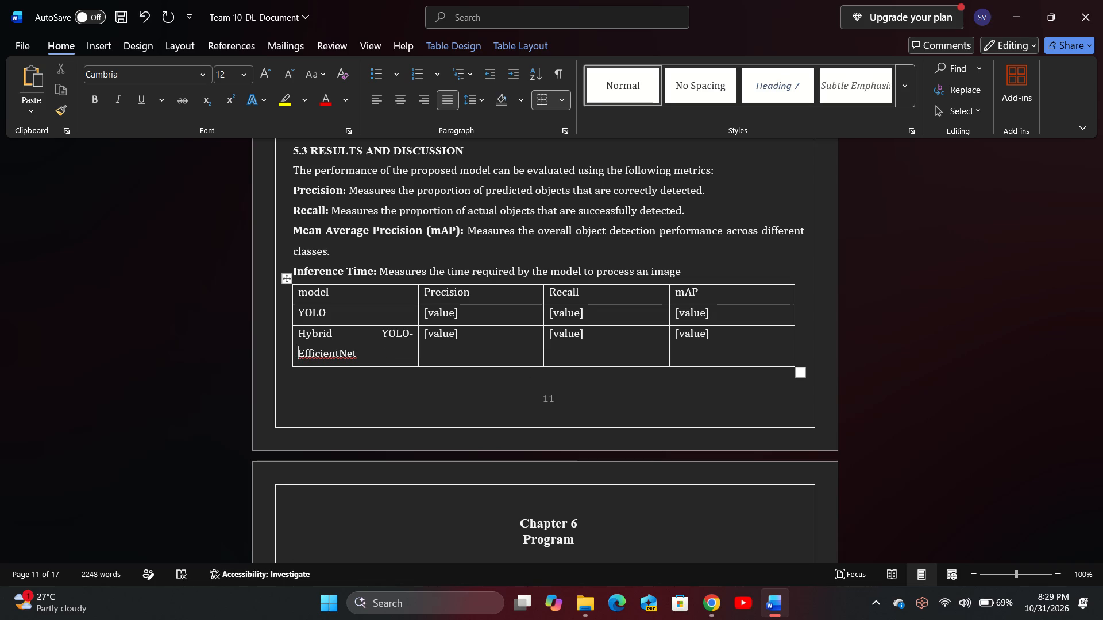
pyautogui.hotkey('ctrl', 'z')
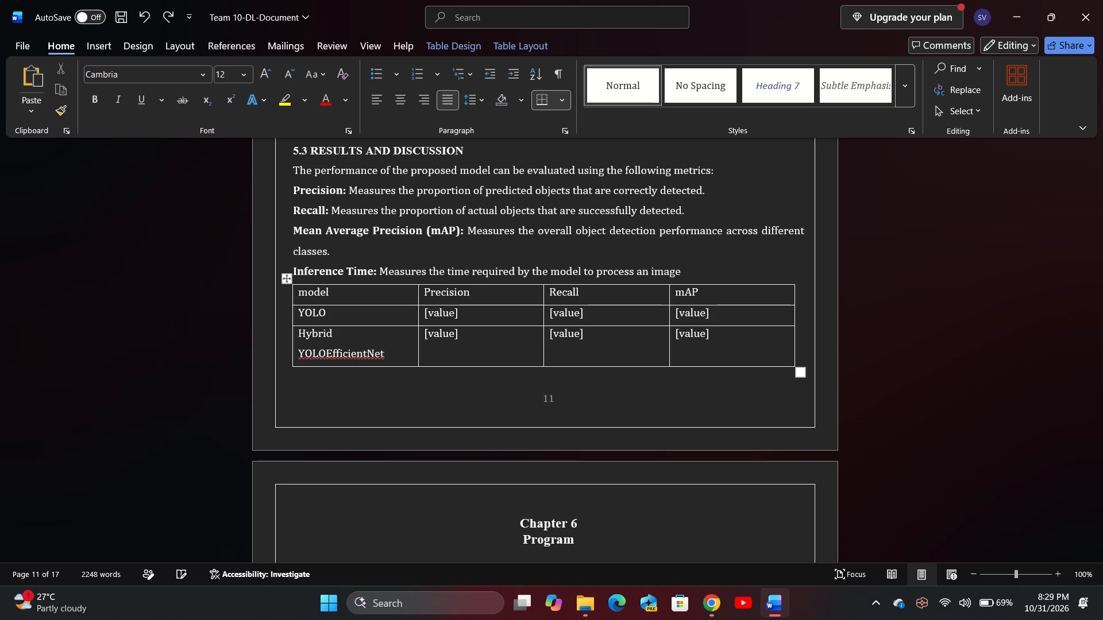
# Undo adding the space after "Hybrid" in the hybrid model's name in the results table.
pyautogui.hotkey('ctrl', 'z')
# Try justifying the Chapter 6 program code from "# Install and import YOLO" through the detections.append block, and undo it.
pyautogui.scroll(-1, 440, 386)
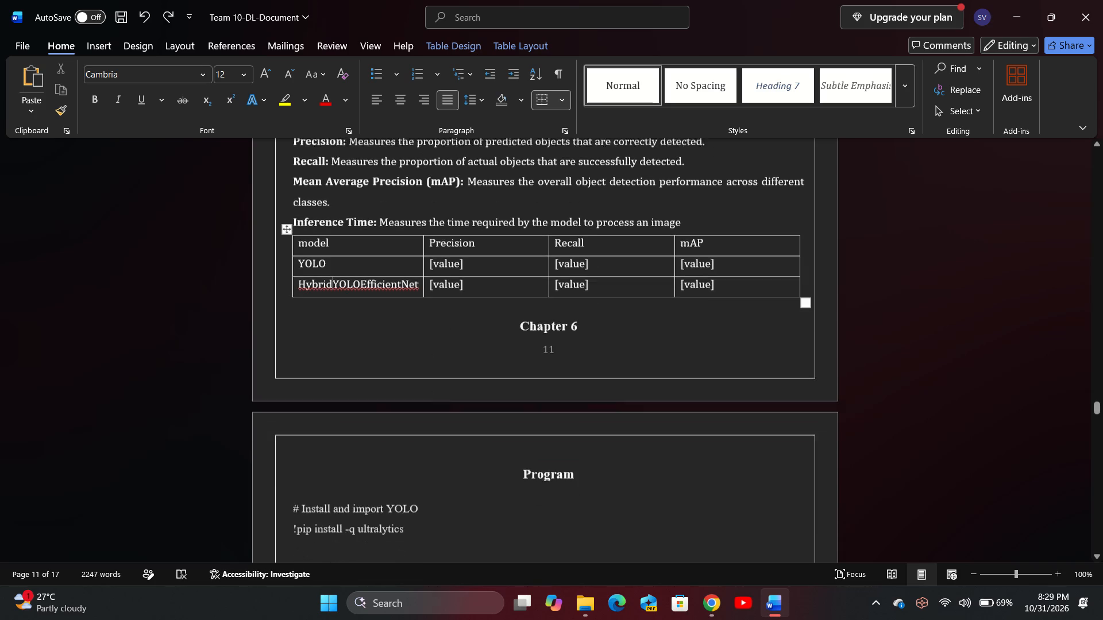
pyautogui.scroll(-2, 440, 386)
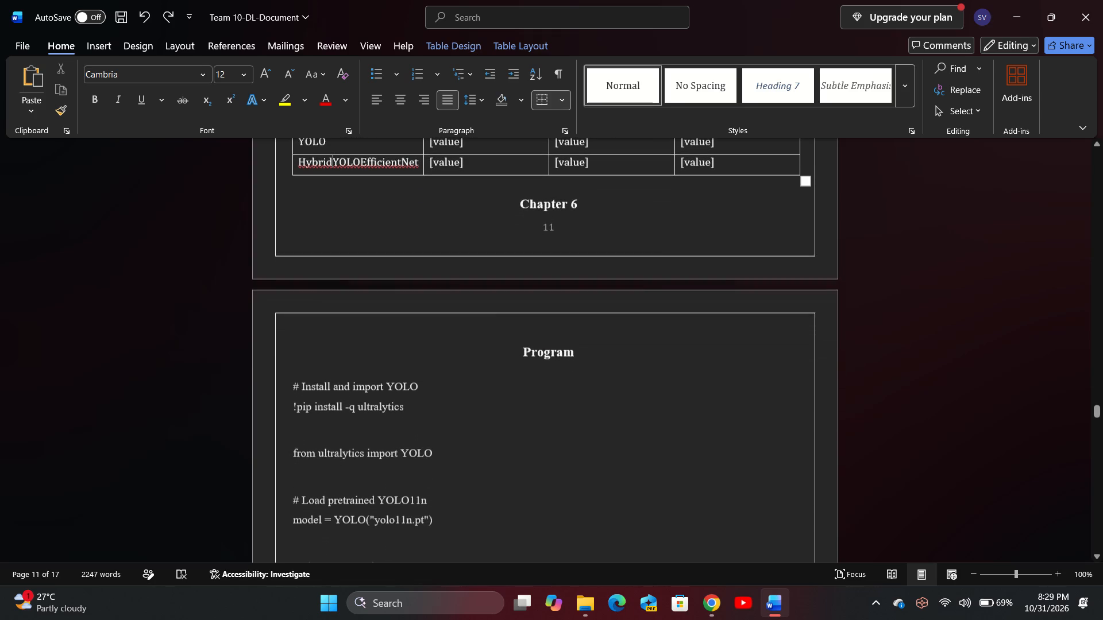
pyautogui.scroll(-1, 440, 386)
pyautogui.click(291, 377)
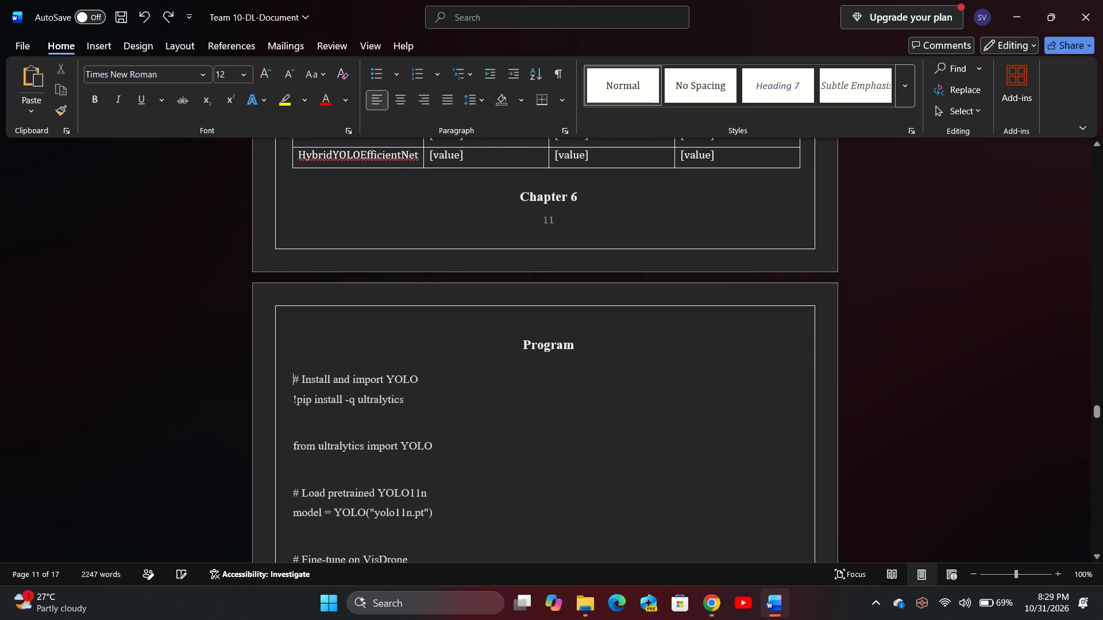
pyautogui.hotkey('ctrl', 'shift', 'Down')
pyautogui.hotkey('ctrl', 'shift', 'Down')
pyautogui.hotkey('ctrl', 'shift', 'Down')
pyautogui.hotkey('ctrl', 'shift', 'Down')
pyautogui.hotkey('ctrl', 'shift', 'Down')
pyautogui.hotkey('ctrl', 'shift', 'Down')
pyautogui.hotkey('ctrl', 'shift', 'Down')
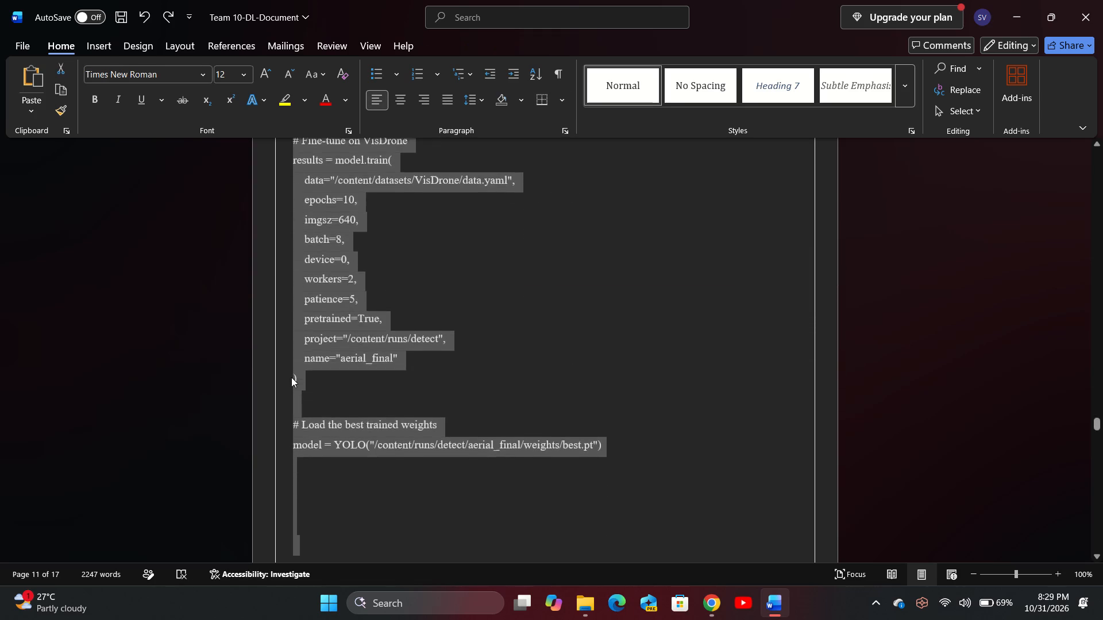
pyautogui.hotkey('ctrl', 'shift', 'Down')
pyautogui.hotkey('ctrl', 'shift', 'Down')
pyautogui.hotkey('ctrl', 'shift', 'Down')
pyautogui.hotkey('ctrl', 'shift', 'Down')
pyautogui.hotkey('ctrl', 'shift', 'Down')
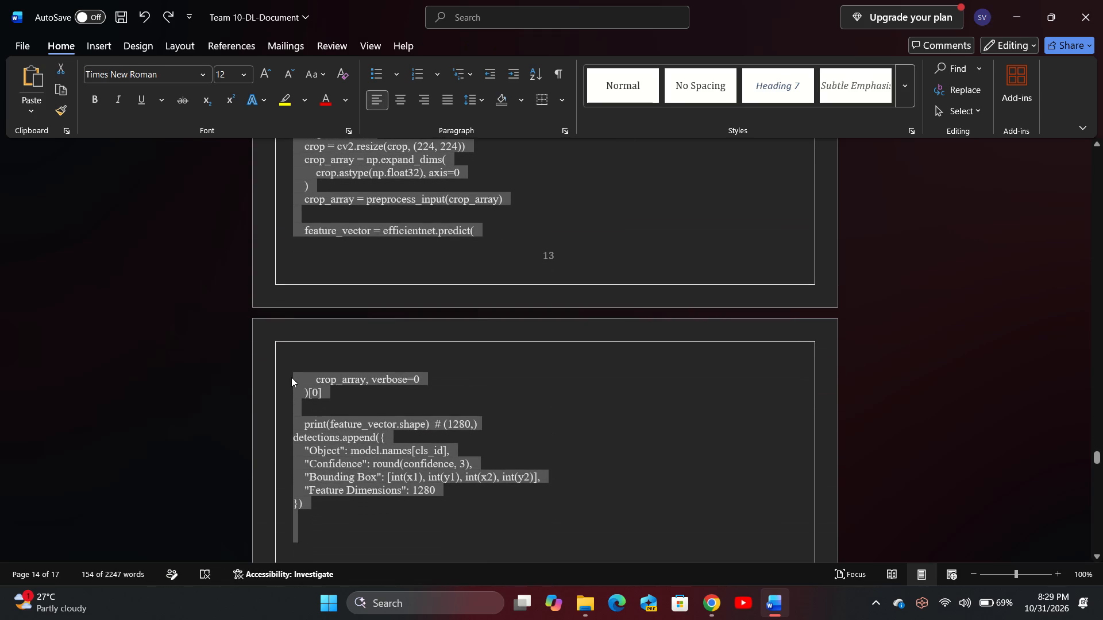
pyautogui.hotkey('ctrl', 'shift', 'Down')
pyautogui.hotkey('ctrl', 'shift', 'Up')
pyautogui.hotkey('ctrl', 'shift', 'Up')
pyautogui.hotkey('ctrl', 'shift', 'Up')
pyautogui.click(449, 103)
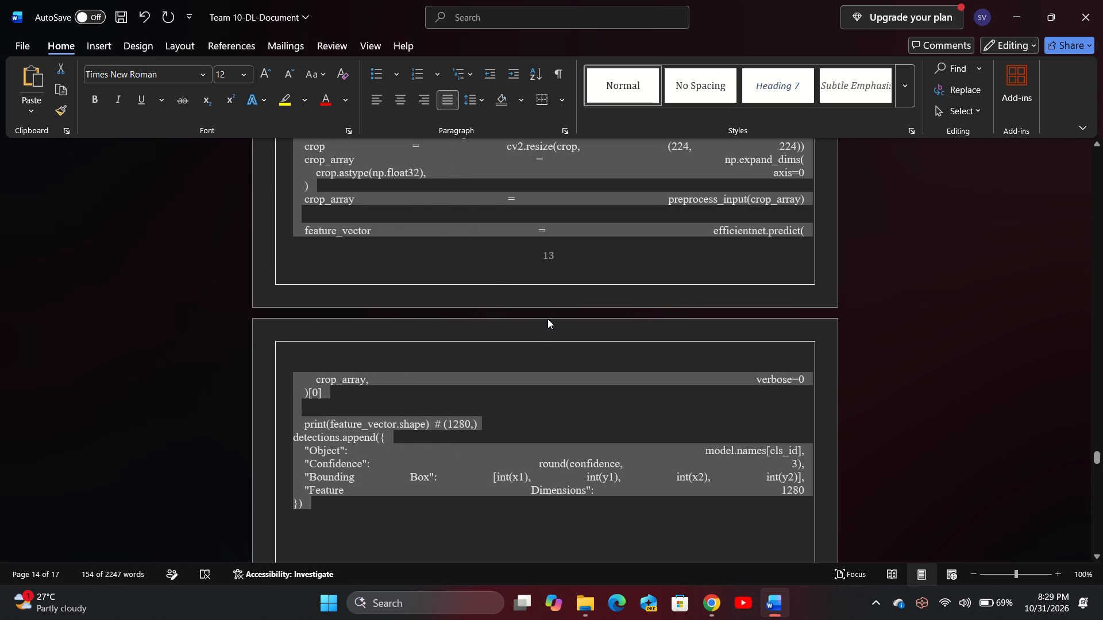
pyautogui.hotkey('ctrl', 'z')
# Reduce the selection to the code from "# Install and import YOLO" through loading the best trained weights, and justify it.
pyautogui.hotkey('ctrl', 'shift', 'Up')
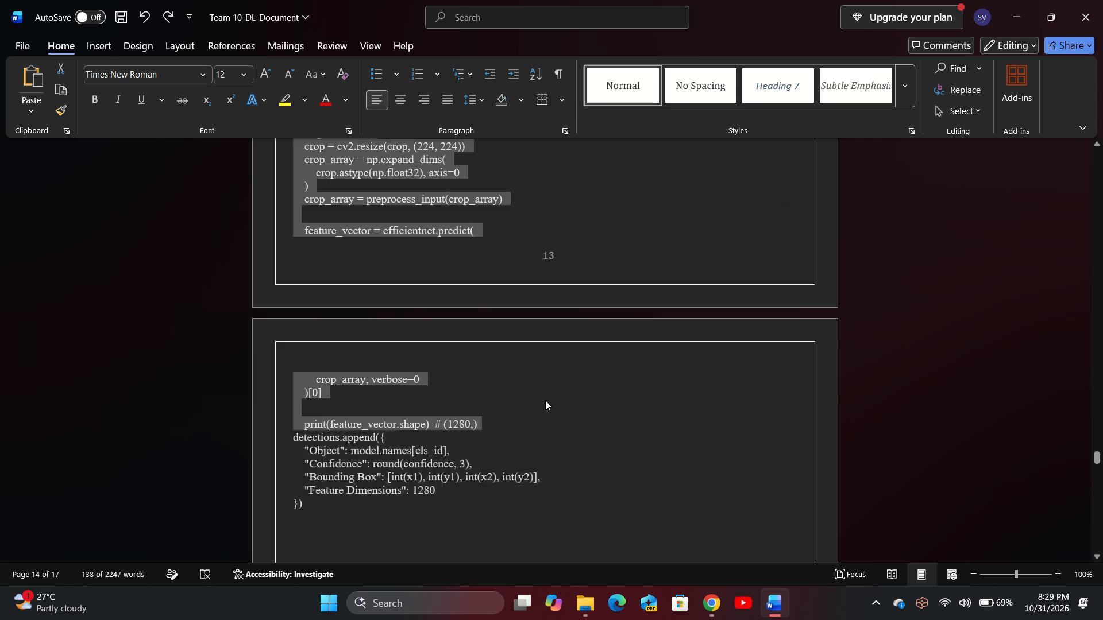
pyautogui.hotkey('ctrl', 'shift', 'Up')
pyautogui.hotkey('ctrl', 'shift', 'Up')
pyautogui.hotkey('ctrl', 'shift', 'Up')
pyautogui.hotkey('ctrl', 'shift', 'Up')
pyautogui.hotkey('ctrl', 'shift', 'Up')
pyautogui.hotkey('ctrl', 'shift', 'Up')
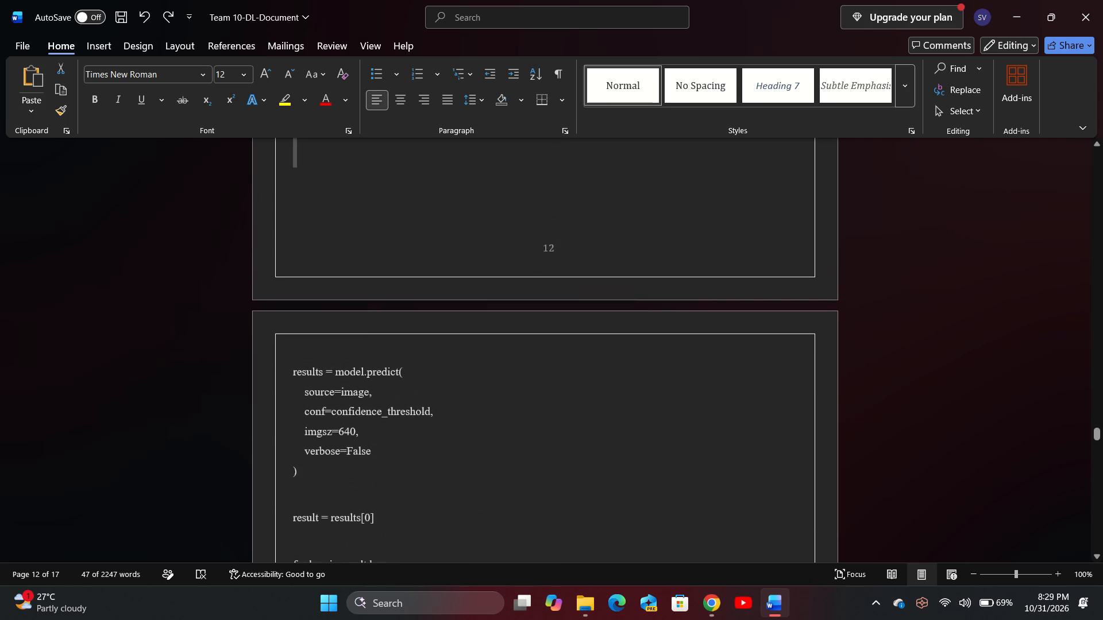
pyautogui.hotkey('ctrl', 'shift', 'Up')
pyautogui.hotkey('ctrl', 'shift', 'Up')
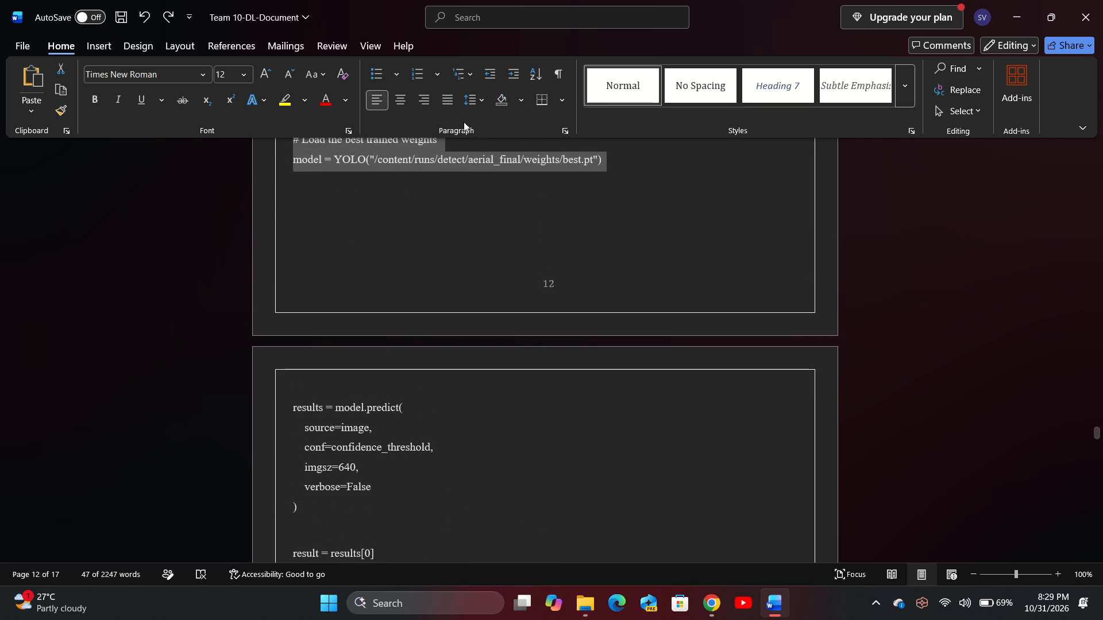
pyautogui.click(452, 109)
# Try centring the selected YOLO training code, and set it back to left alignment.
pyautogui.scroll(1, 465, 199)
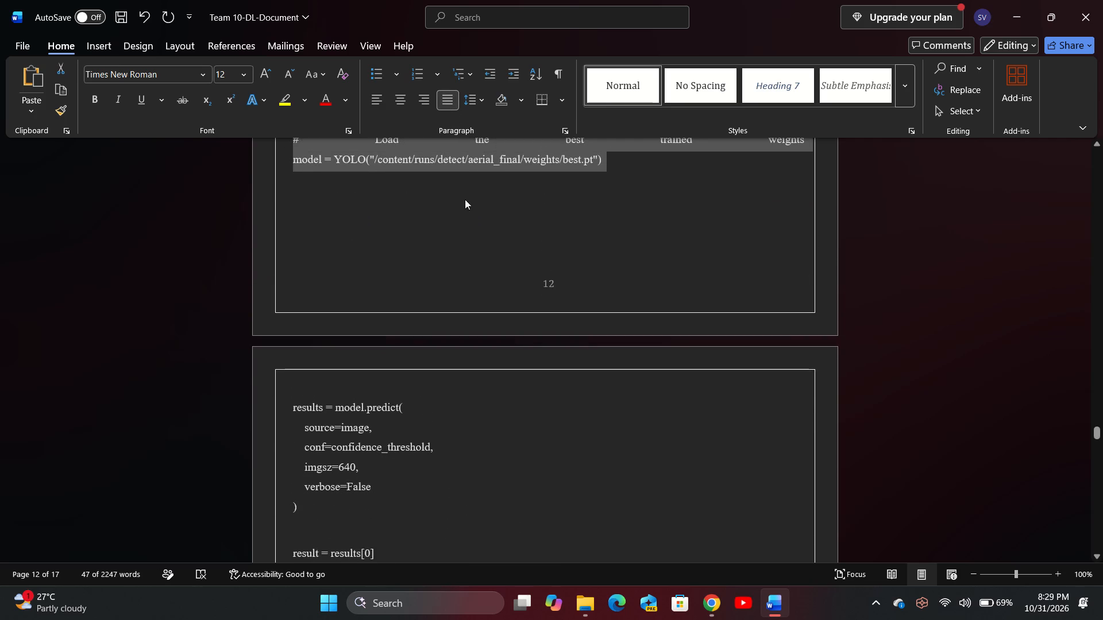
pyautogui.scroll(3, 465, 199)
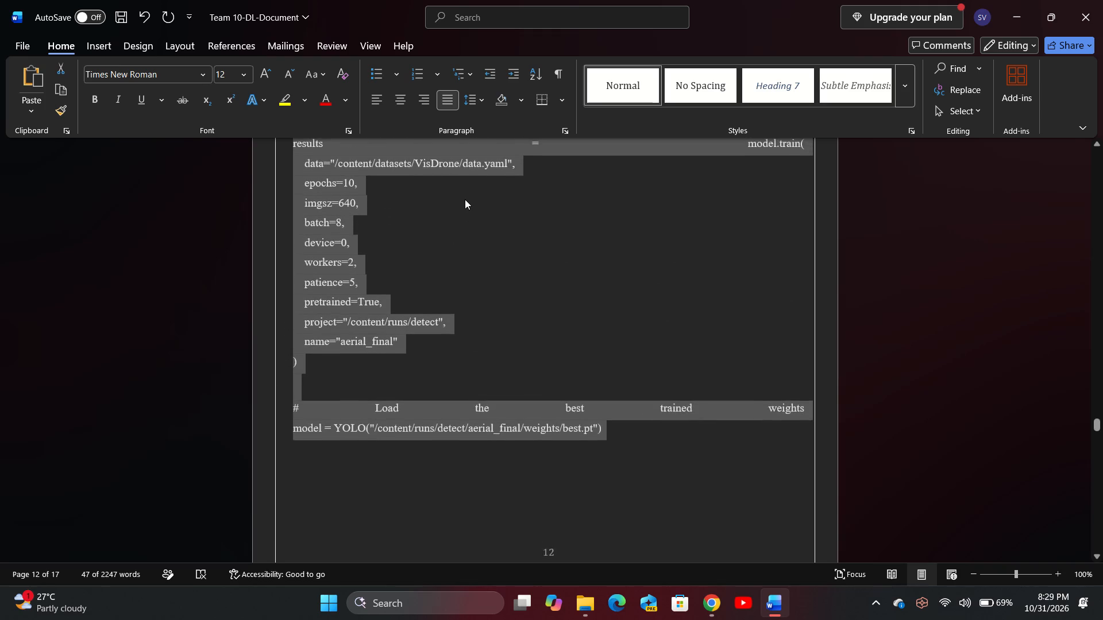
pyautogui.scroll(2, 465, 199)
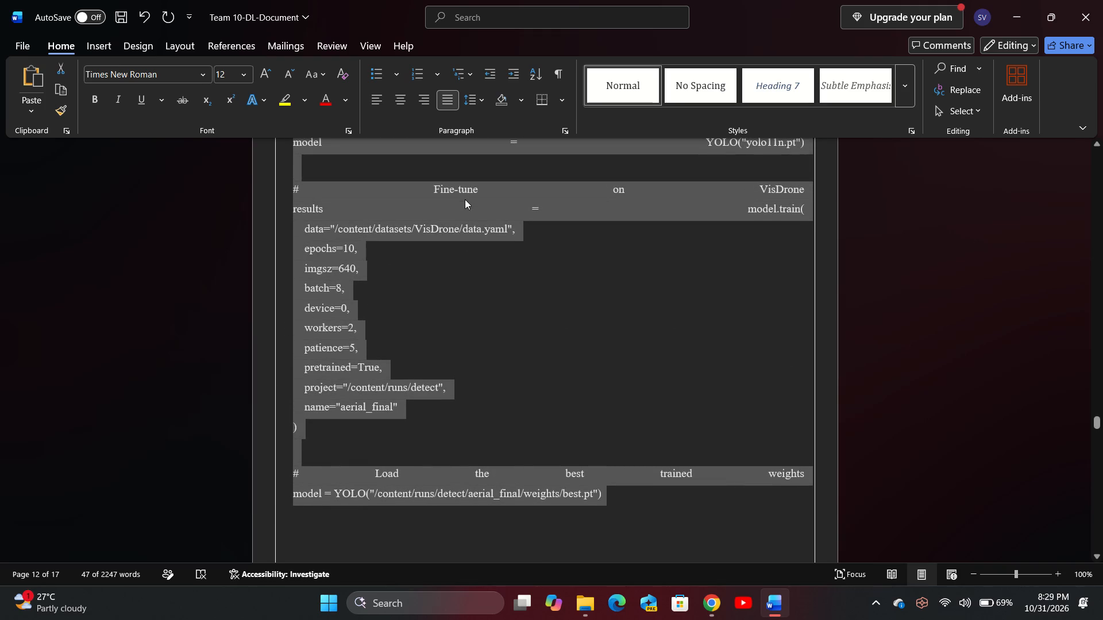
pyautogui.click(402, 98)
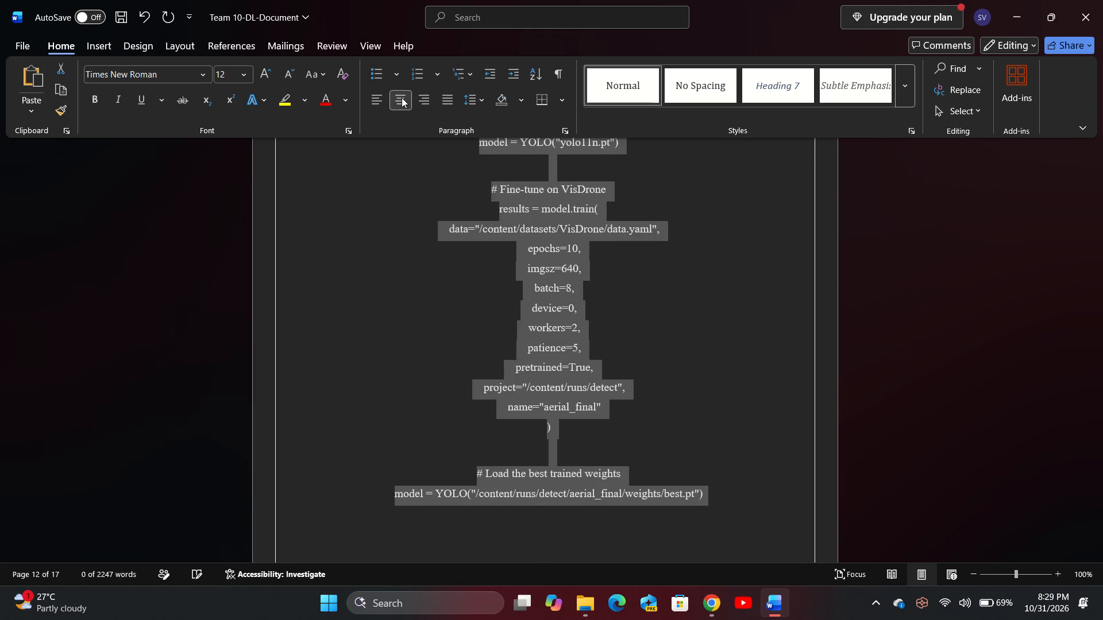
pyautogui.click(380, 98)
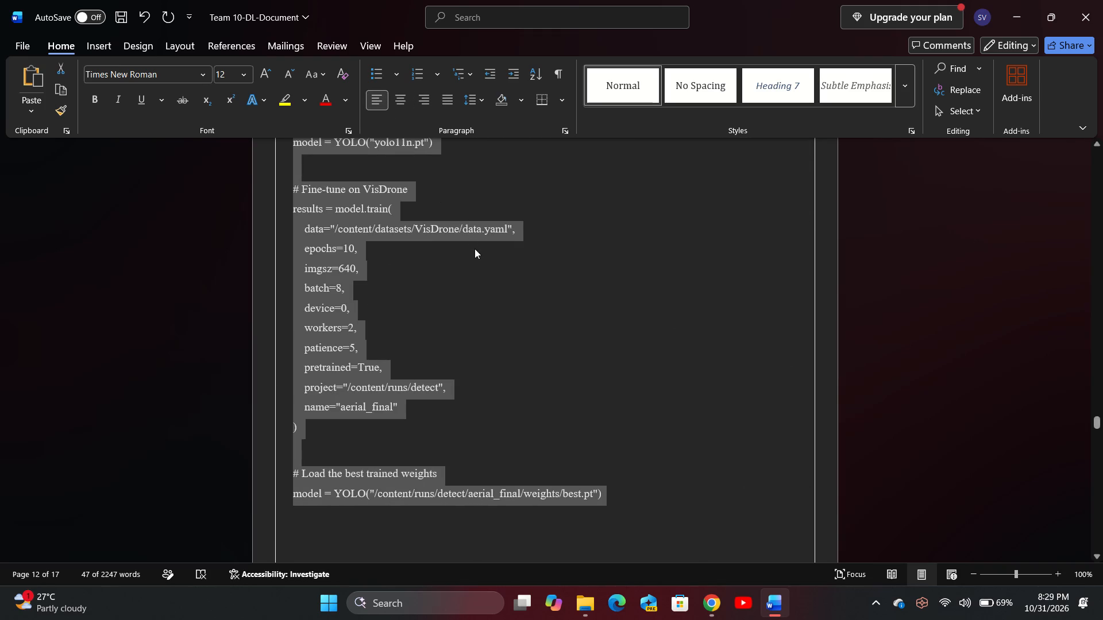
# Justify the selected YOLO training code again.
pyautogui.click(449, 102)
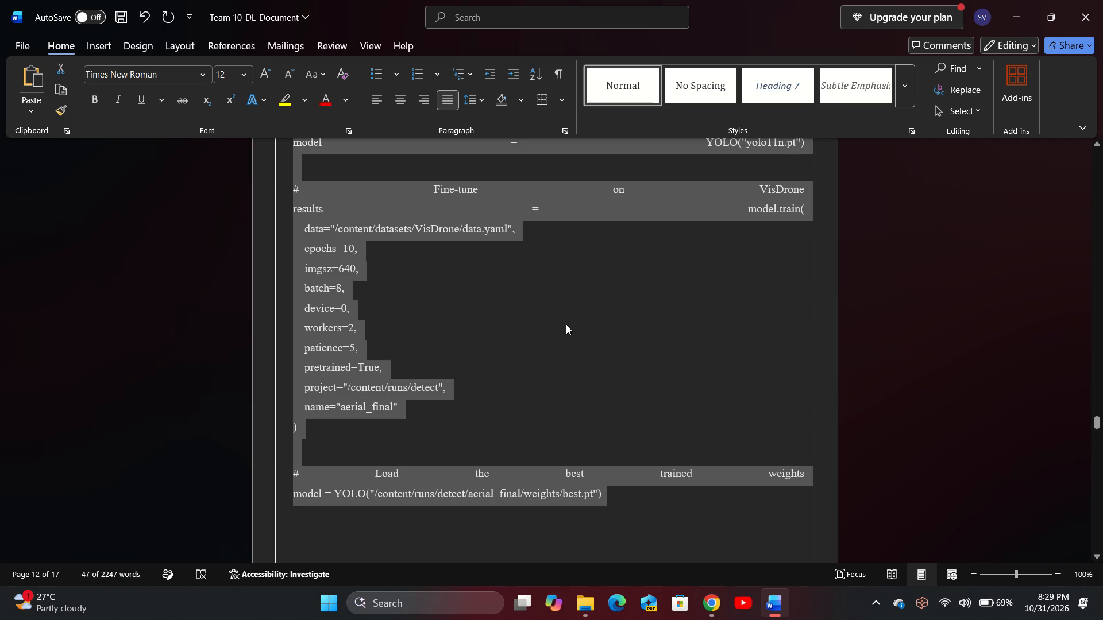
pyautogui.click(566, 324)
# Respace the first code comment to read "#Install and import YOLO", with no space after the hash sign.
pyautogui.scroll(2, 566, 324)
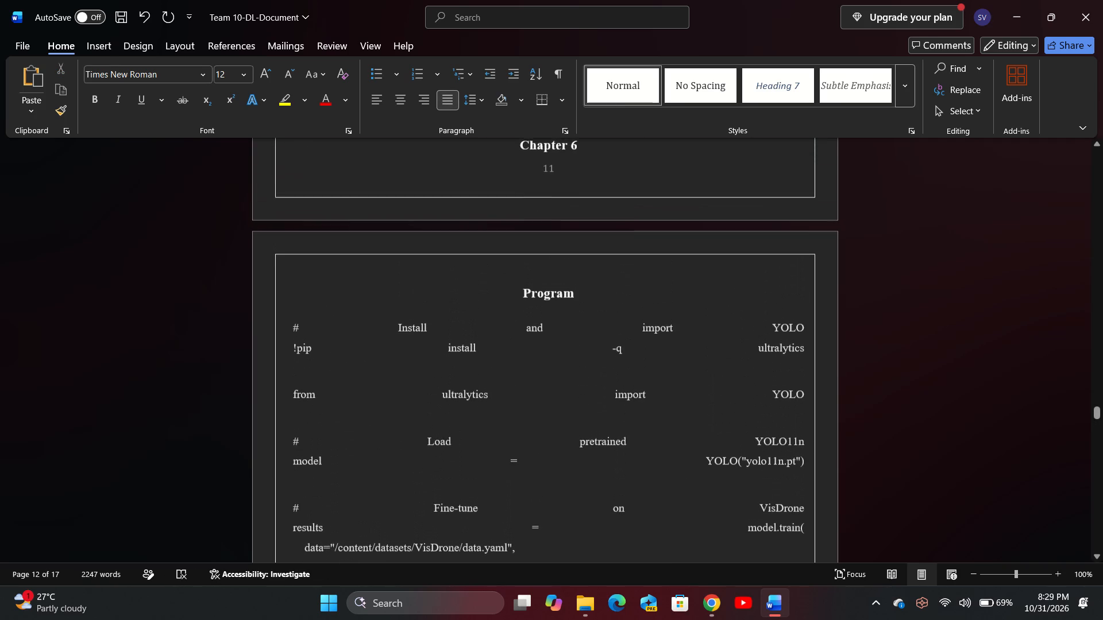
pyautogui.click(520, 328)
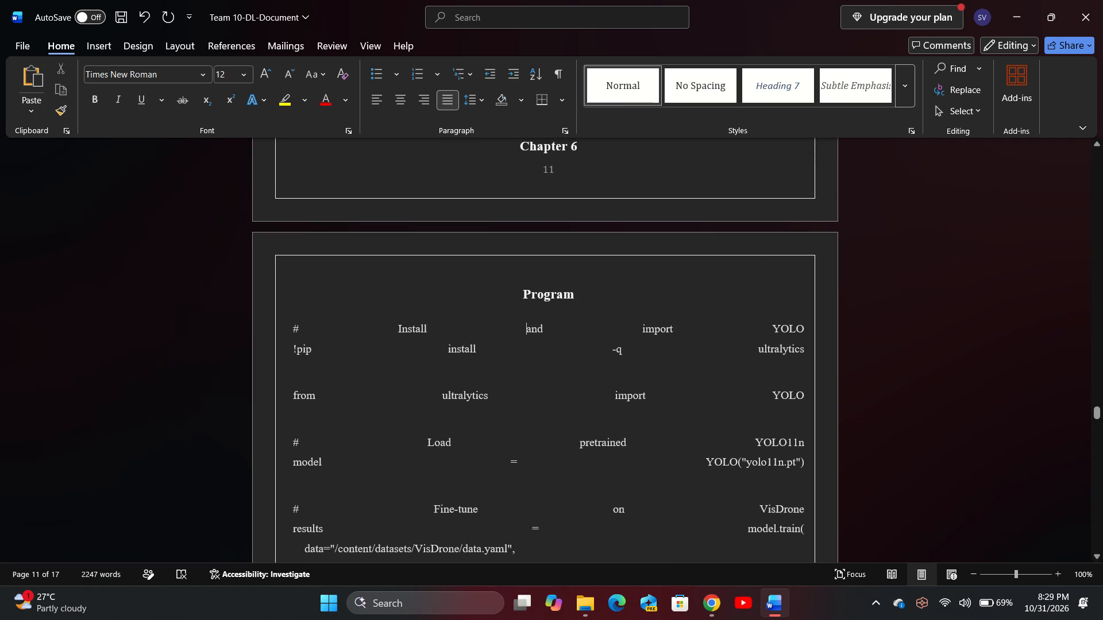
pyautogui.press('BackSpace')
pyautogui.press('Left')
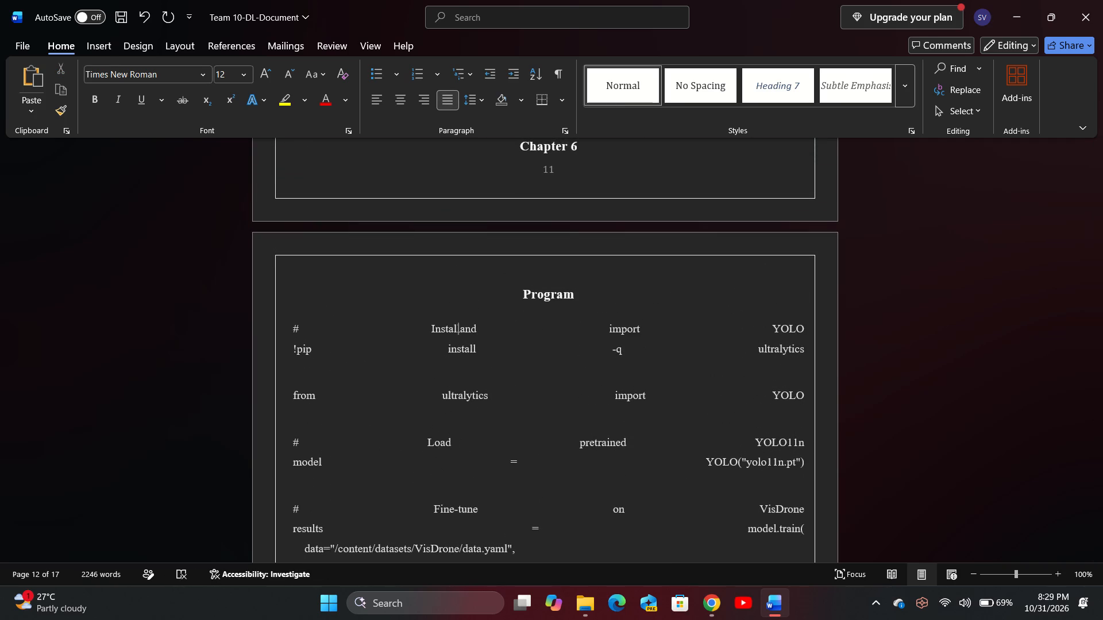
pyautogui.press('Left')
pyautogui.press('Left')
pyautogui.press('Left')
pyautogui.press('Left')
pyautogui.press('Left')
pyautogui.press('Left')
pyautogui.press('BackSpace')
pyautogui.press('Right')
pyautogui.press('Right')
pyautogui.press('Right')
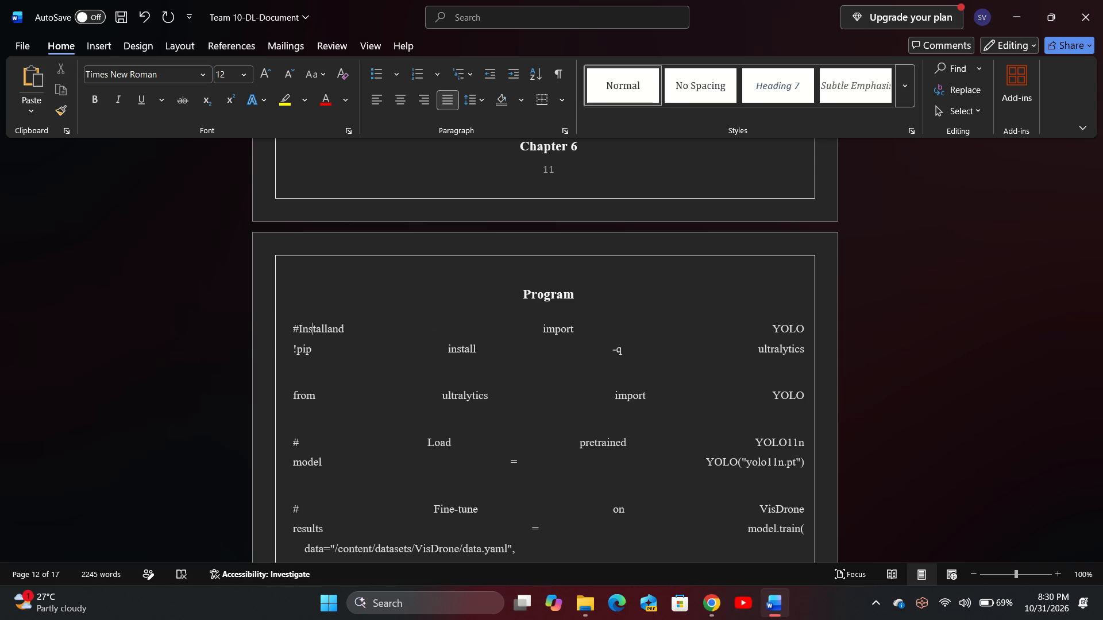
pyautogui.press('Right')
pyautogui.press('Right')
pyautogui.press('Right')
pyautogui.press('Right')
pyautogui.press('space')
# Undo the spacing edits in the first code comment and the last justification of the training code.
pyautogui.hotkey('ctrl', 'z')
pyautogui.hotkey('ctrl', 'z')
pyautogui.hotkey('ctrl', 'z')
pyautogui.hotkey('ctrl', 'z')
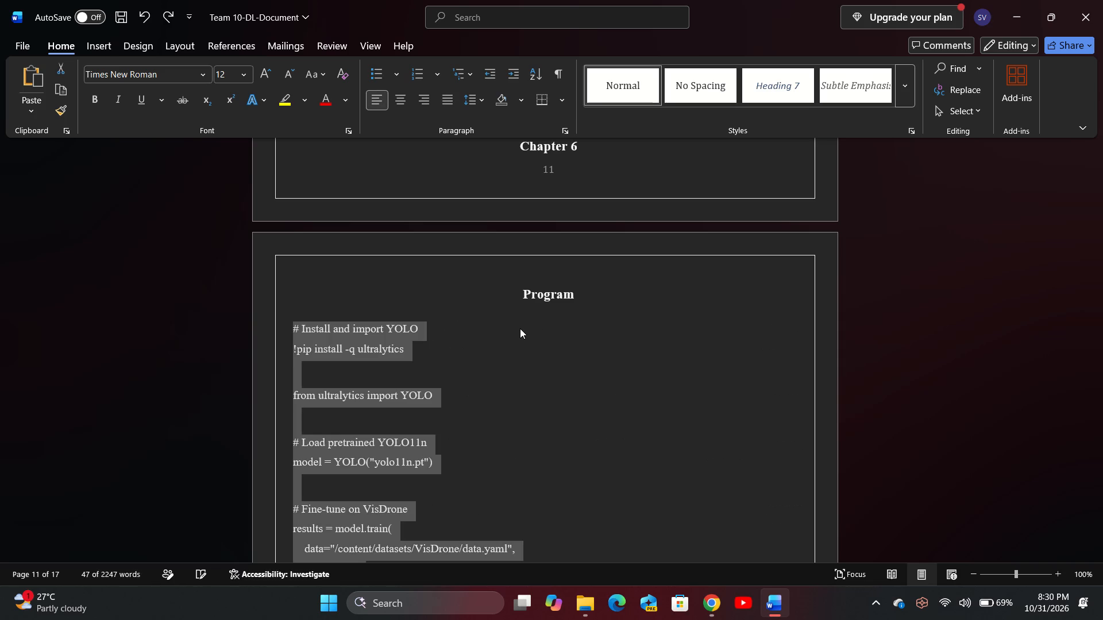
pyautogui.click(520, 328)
# Justify all of Chapter 8's sections, from 8.1 SUMMARY through the end of the 8.3 FUTURE SCOPE bullet list.
pyautogui.scroll(-4, 520, 328)
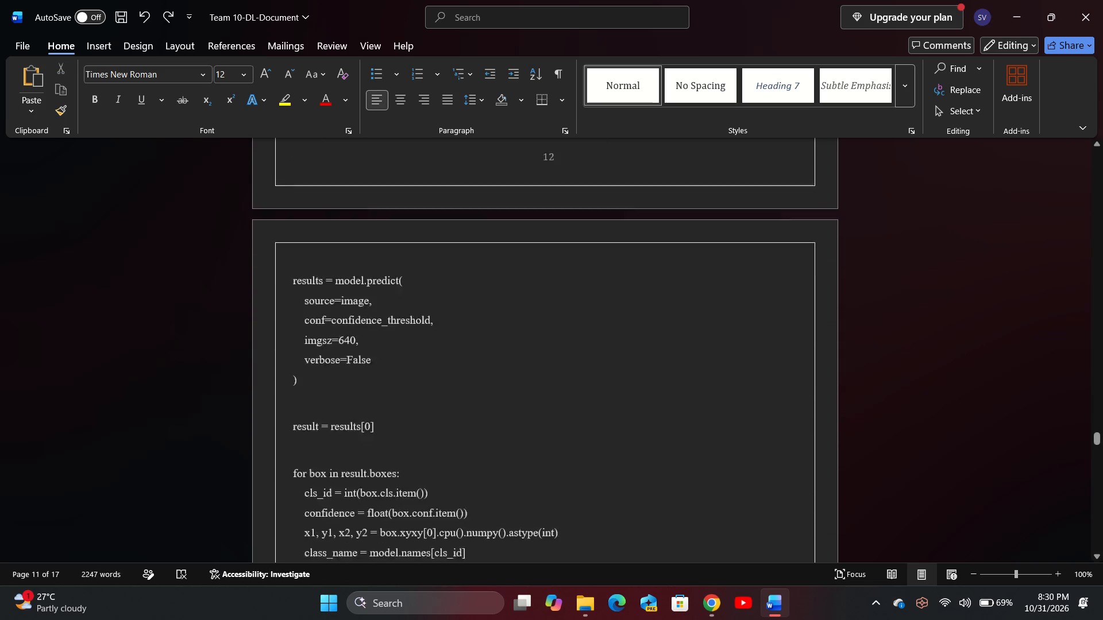
pyautogui.scroll(-3, 520, 328)
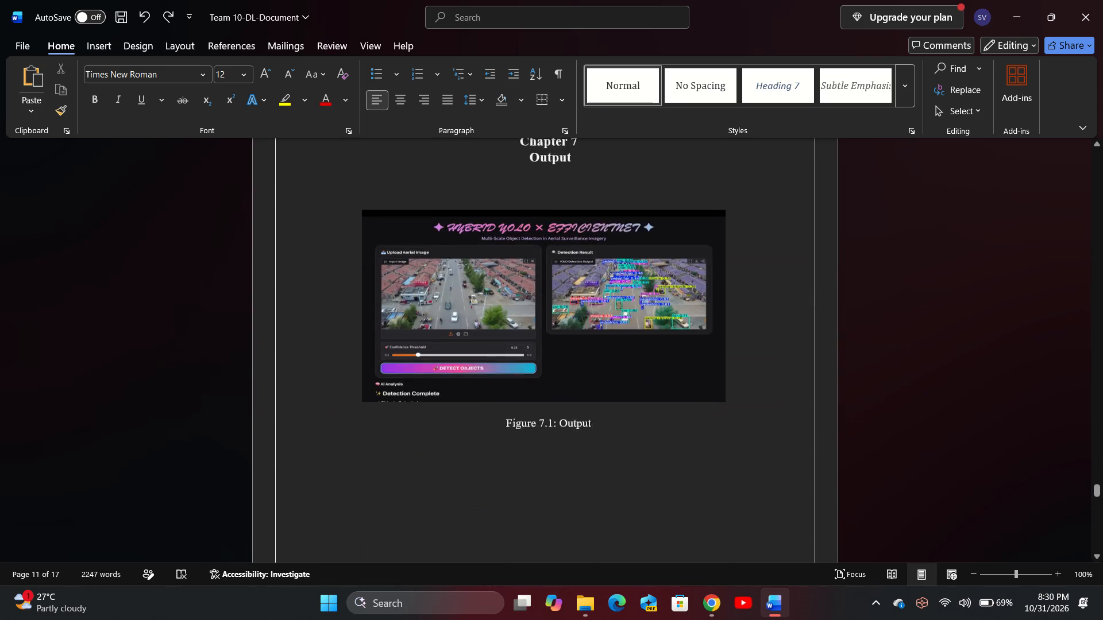
pyautogui.scroll(-4, 520, 328)
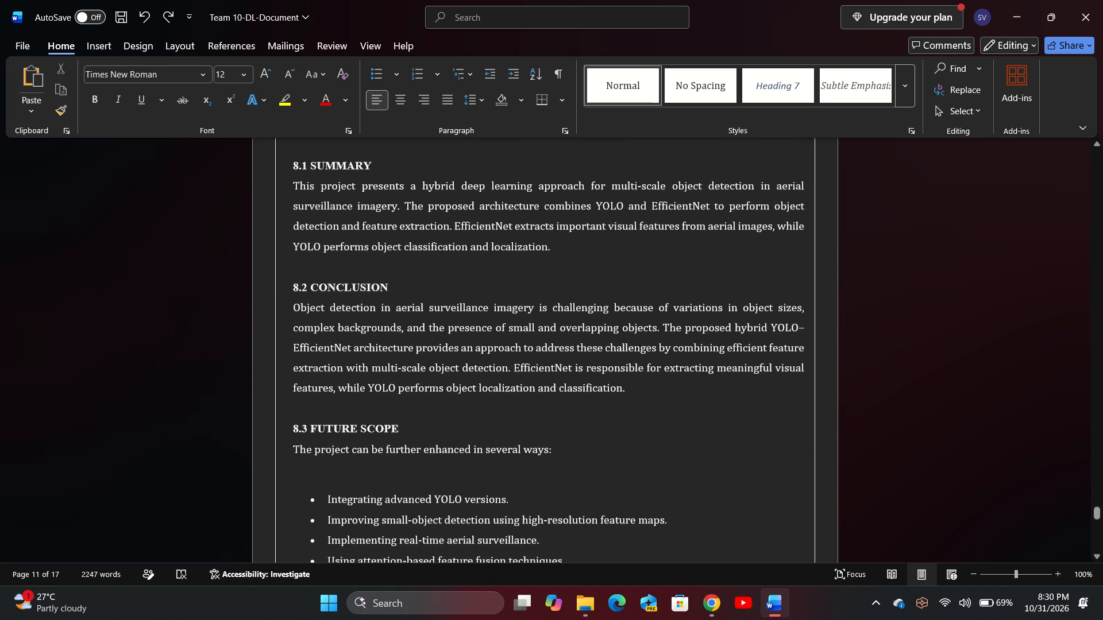
pyautogui.click(292, 156)
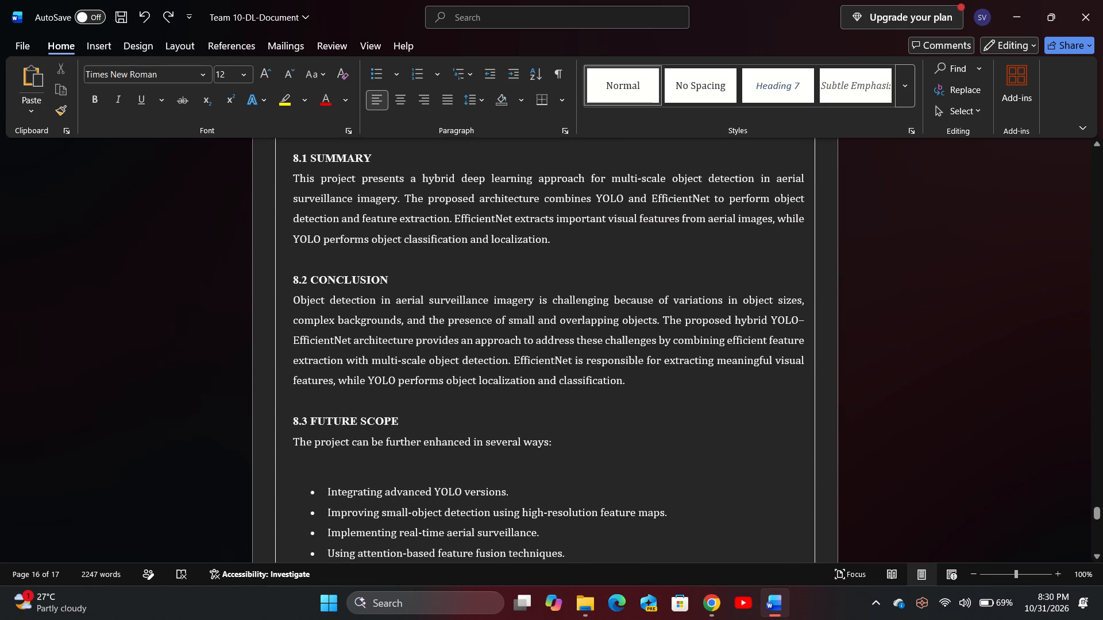
pyautogui.click(292, 156)
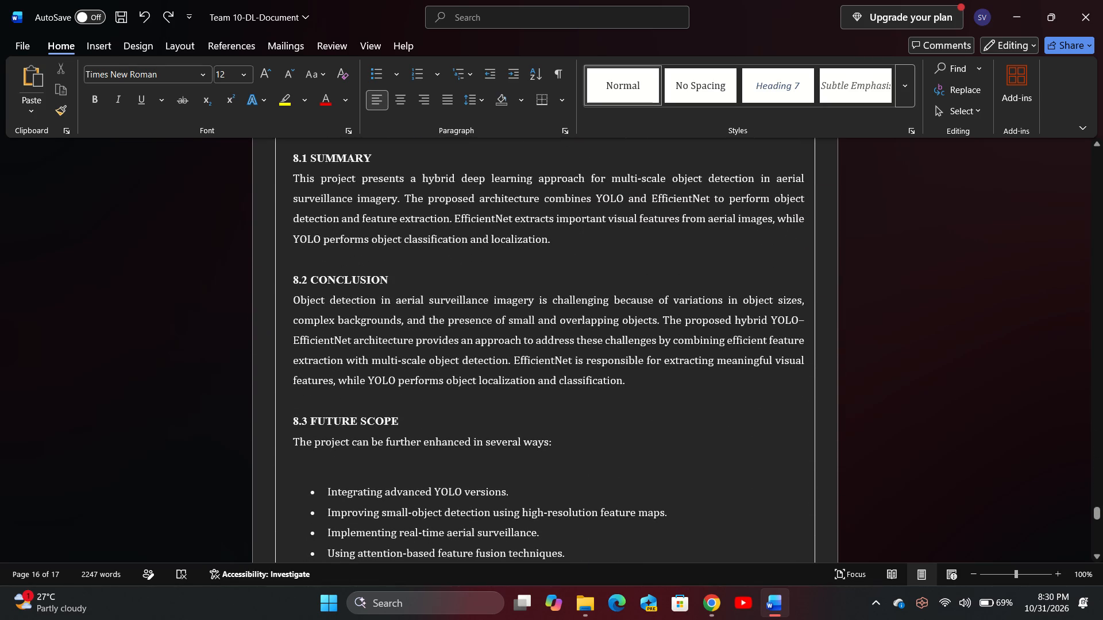
pyautogui.click(293, 157)
pyautogui.click(291, 157)
pyautogui.hotkey('ctrl', 'shift', 'Down')
pyautogui.hotkey('ctrl', 'shift', 'Down')
pyautogui.hotkey('ctrl', 'shift', 'Down')
pyautogui.hotkey('ctrl', 'shift', 'Down')
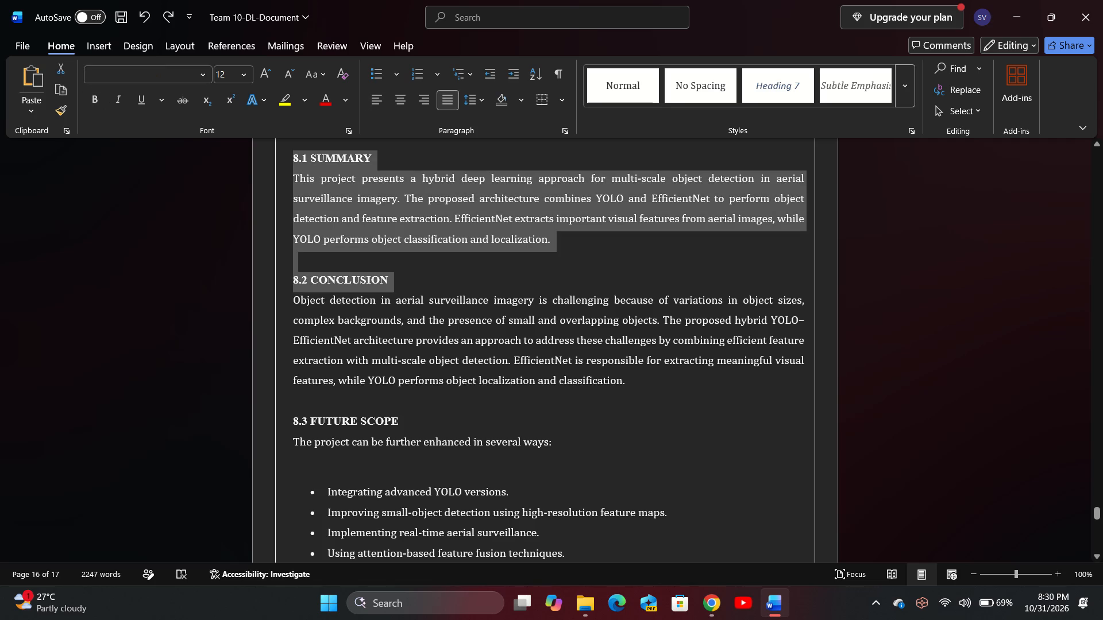
pyautogui.hotkey('ctrl', 'shift', 'Down')
pyautogui.hotkey('ctrl', 'shift', 'Down')
pyautogui.hotkey('ctrl', 'shift', 'Down')
pyautogui.hotkey('ctrl', 'shift', 'Down')
pyautogui.hotkey('ctrl', 'shift', 'Down')
pyautogui.hotkey('ctrl', 'shift', 'Down')
pyautogui.hotkey('ctrl', 'shift', 'Down')
pyautogui.hotkey('ctrl', 'shift', 'Down')
pyautogui.hotkey('ctrl', 'shift', 'Down')
pyautogui.hotkey('ctrl', 'shift', 'Down')
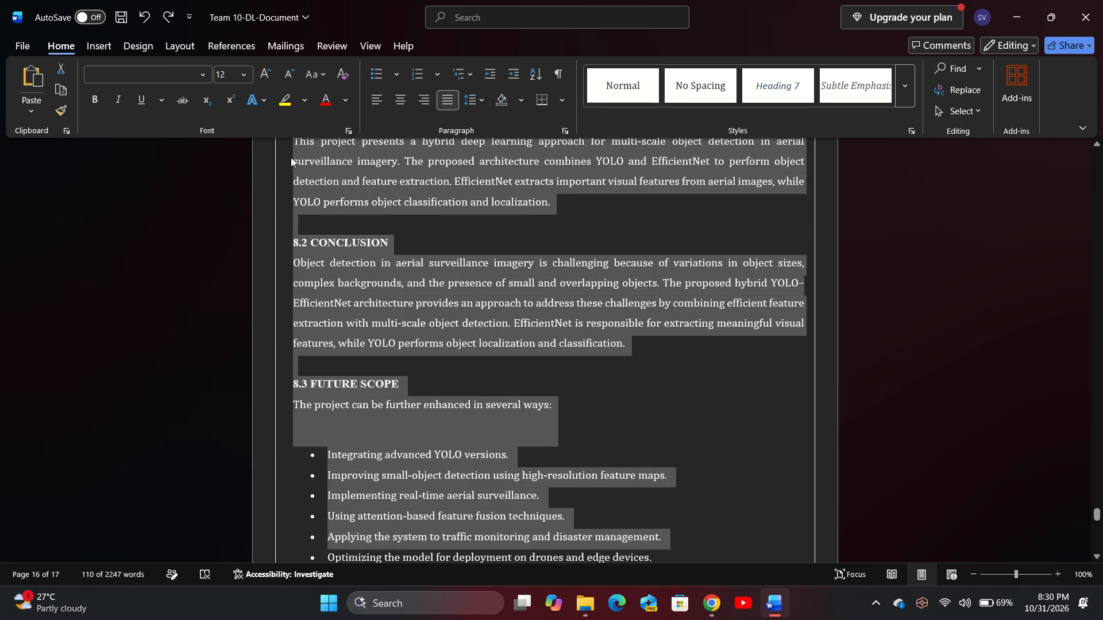
pyautogui.hotkey('ctrl', 'shift', 'Down')
pyautogui.hotkey('ctrl', 'shift', 'Down')
pyautogui.hotkey('ctrl', 'shift', 'Up')
pyautogui.hotkey('ctrl', 'shift', 'Up')
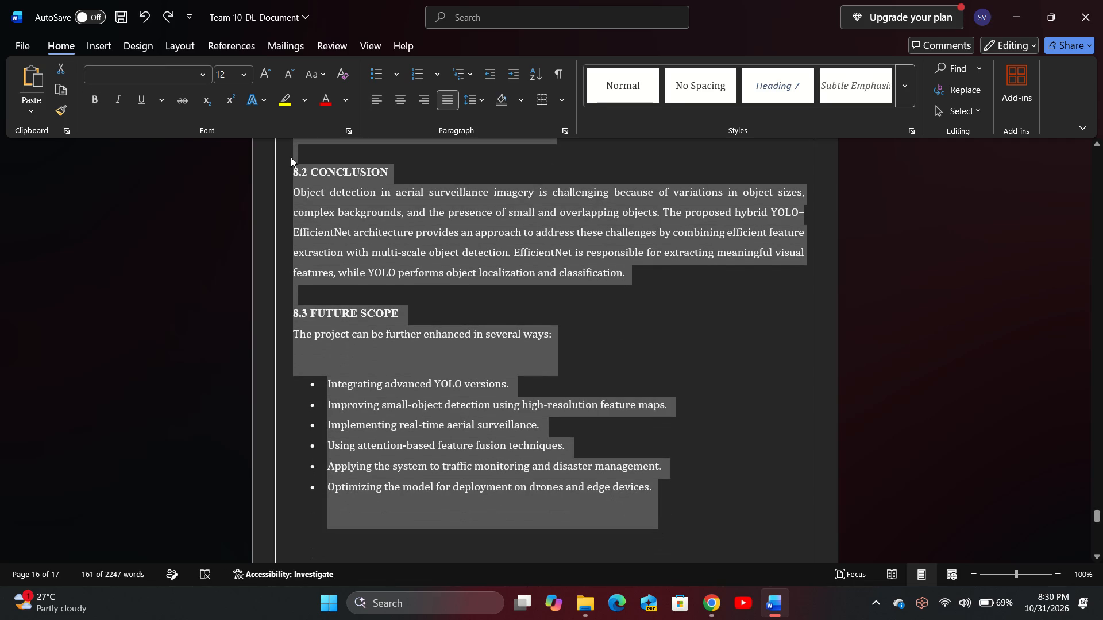
pyautogui.click(450, 97)
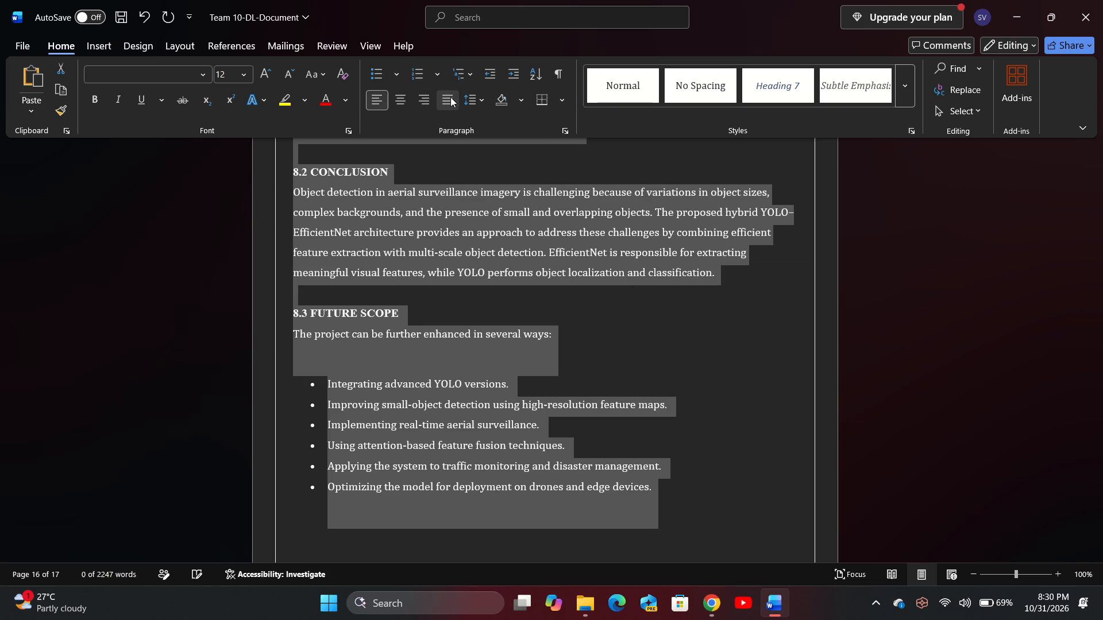
pyautogui.click(450, 97)
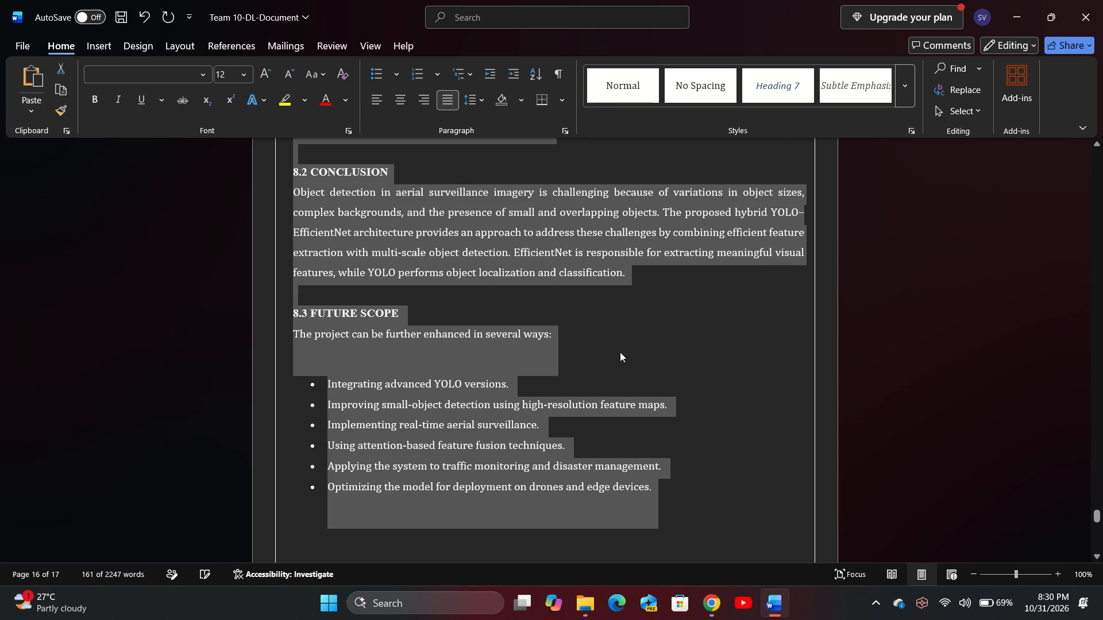
pyautogui.click(669, 355)
# Move the Chapter 9 heading onto the new page with its References title by adding two blank lines before it.
pyautogui.scroll(-2, 669, 355)
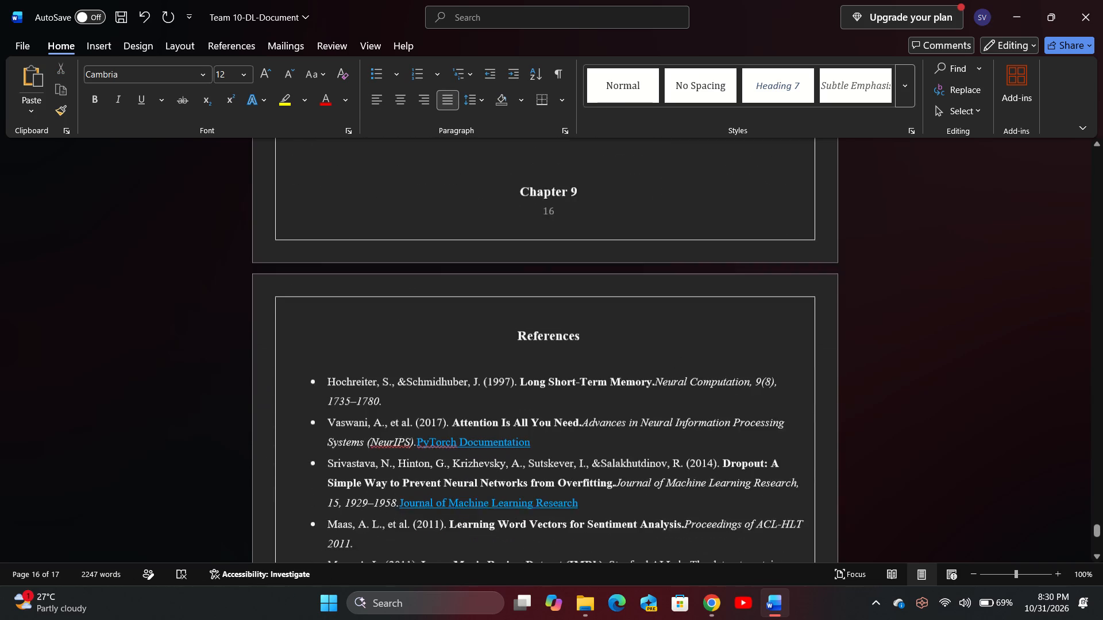
pyautogui.scroll(-1, 669, 355)
pyautogui.scroll(1, 628, 262)
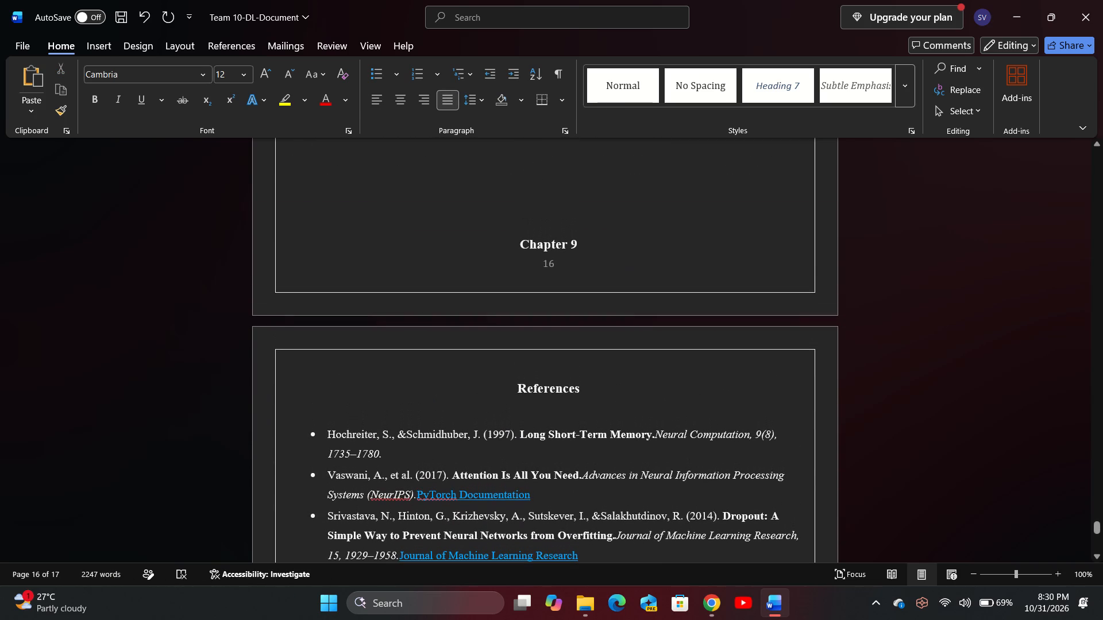
pyautogui.click(544, 206)
pyautogui.press('Down')
pyautogui.press('Down')
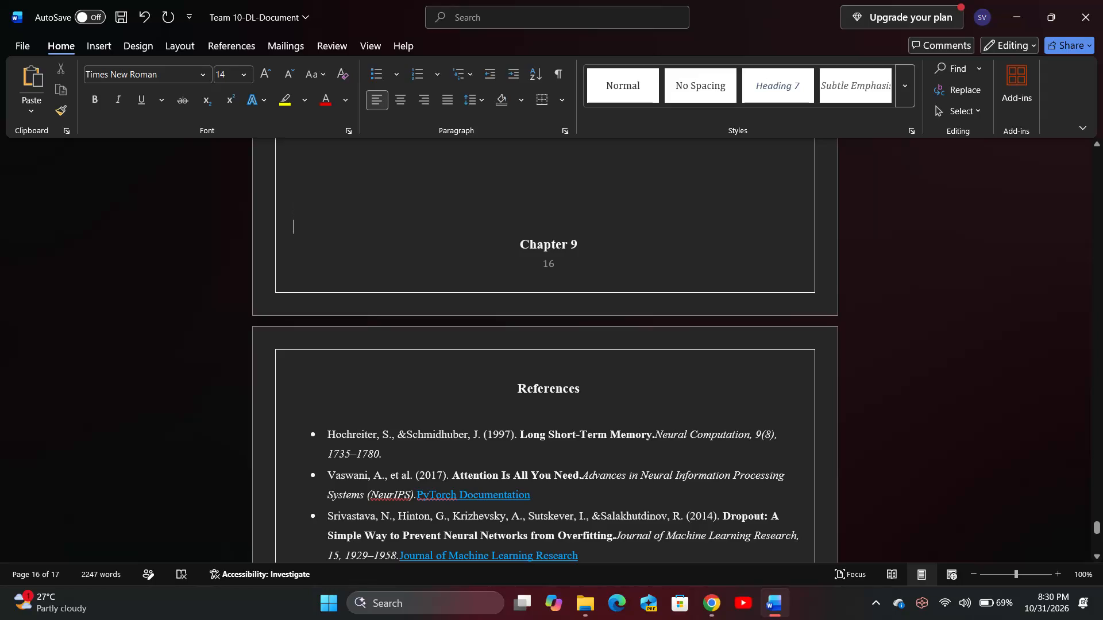
pyautogui.press('Down')
pyautogui.press('Up')
pyautogui.press('Return')
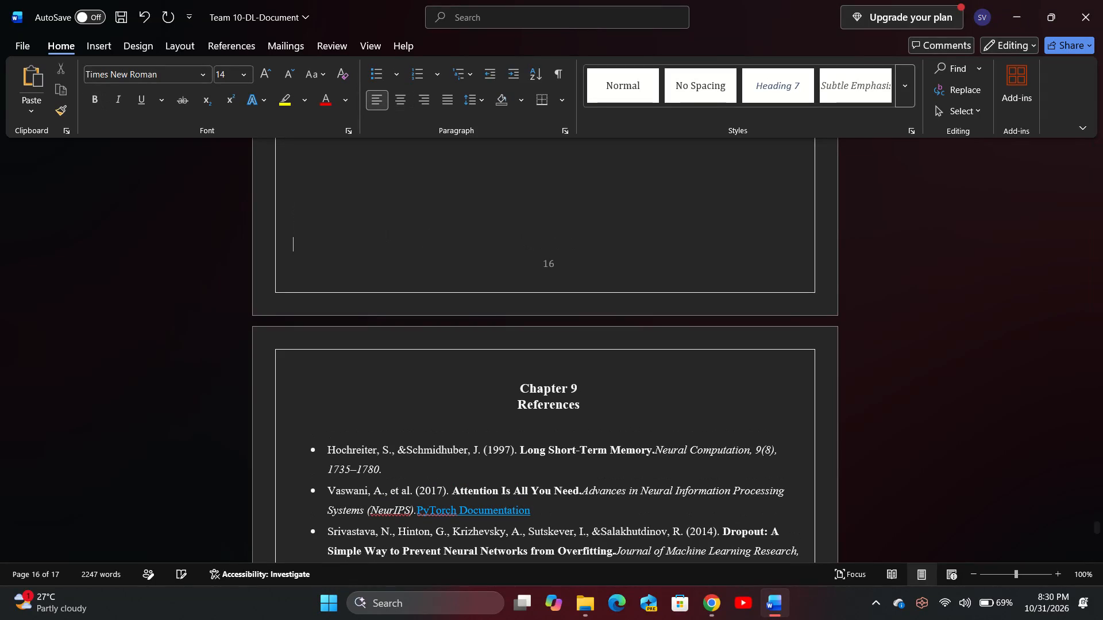
pyautogui.press('Return')
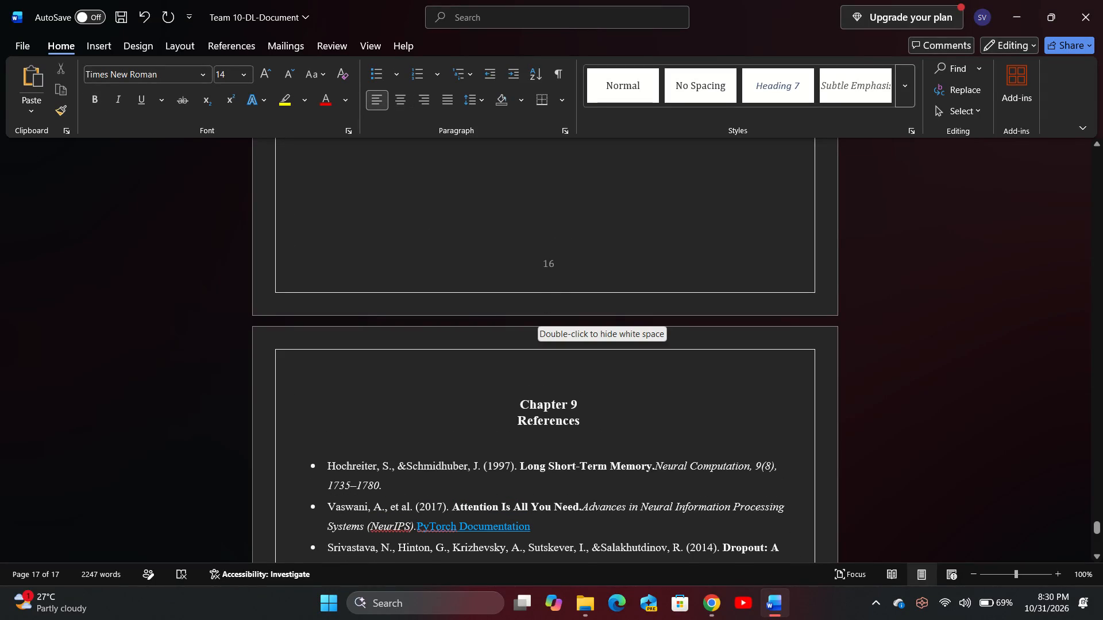
# Justify the entire bulleted reference list in Chapter 9, through the Streamlit Documentation entry.
pyautogui.scroll(-1, 543, 321)
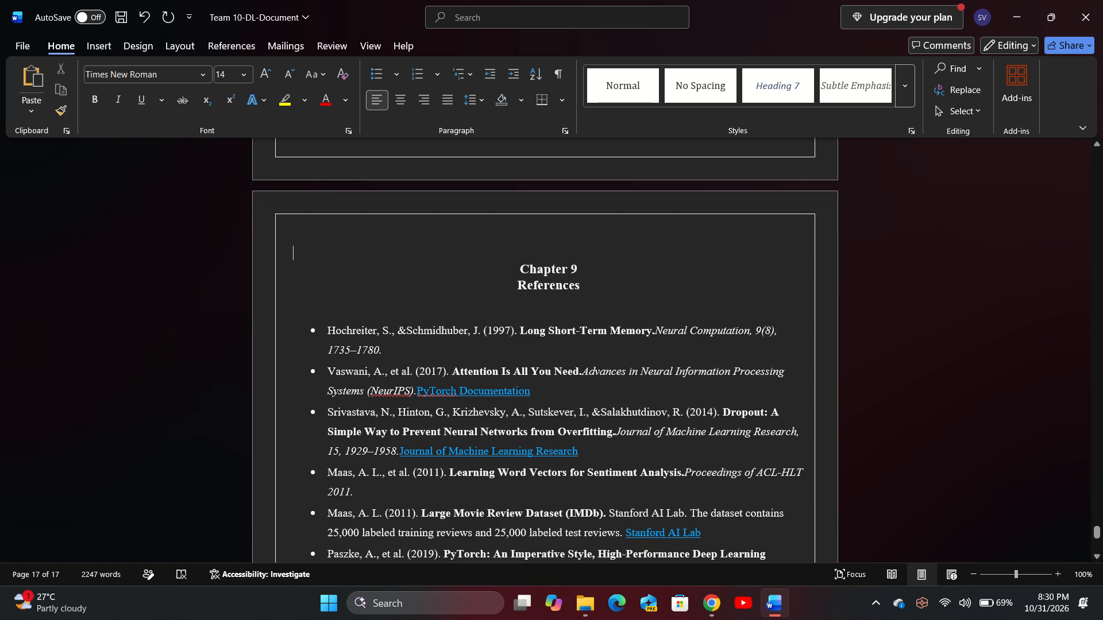
pyautogui.click(325, 330)
pyautogui.hotkey('ctrl', 'shift', 'Down')
pyautogui.hotkey('ctrl', 'shift', 'Down')
pyautogui.hotkey('ctrl', 'shift', 'Down')
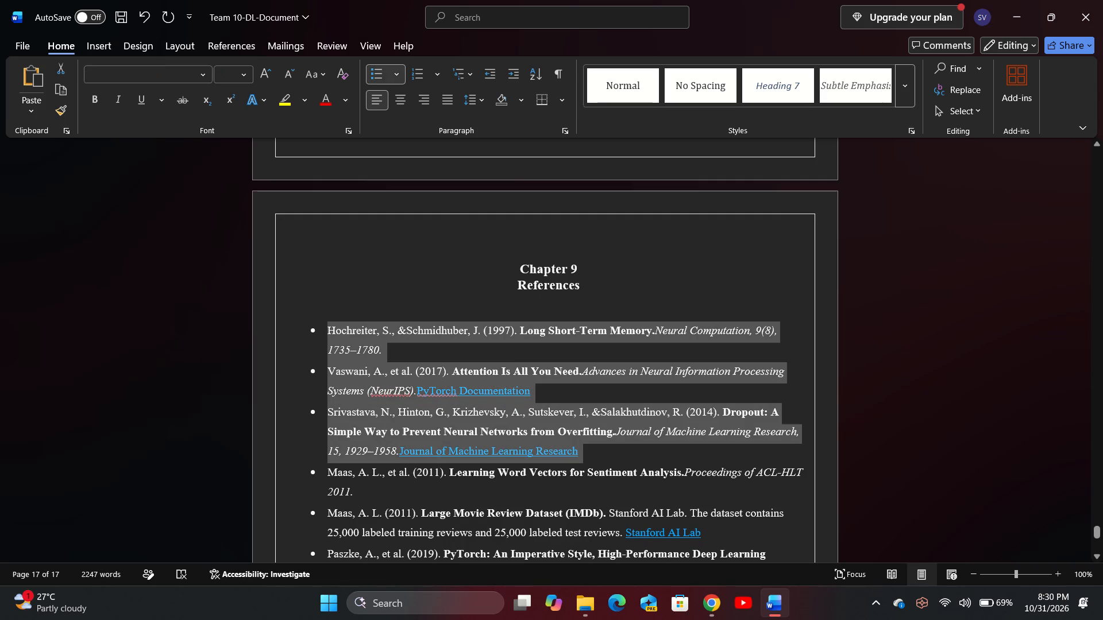
pyautogui.hotkey('ctrl', 'shift', 'Down')
pyautogui.hotkey('ctrl', 'shift', 'Down')
pyautogui.hotkey('ctrl', 'shift', 'Down')
pyautogui.hotkey('ctrl', 'shift', 'Down')
pyautogui.hotkey('ctrl', 'shift', 'Down')
pyautogui.hotkey('ctrl', 'shift', 'Down')
pyautogui.hotkey('ctrl', 'shift', 'Up')
pyautogui.hotkey('ctrl', 'shift', 'Up')
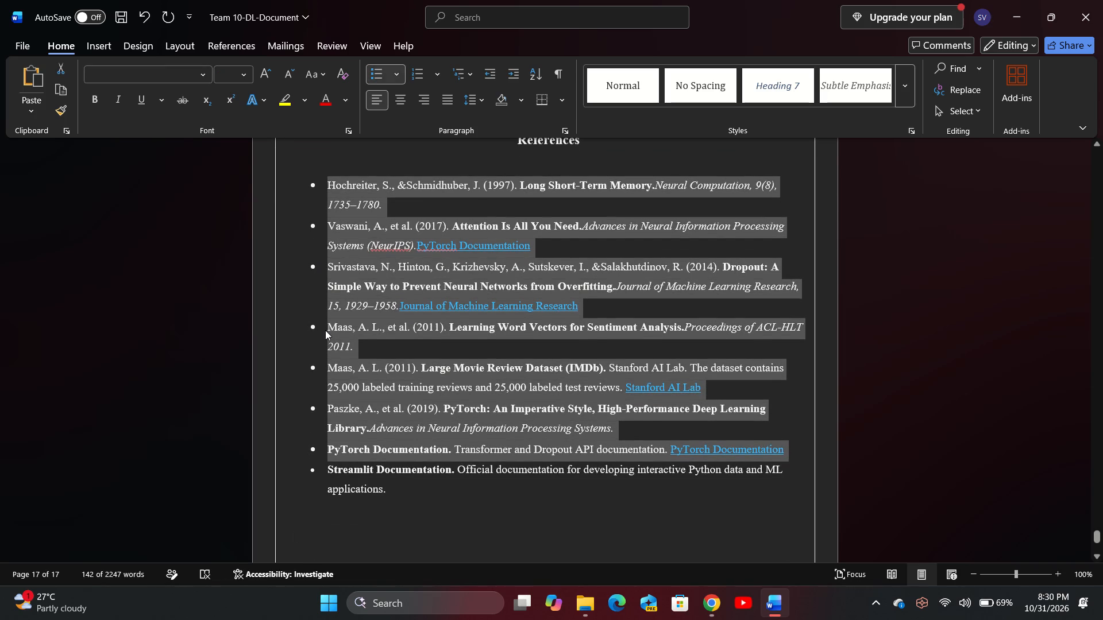
pyautogui.hotkey('ctrl', 'shift', 'Down')
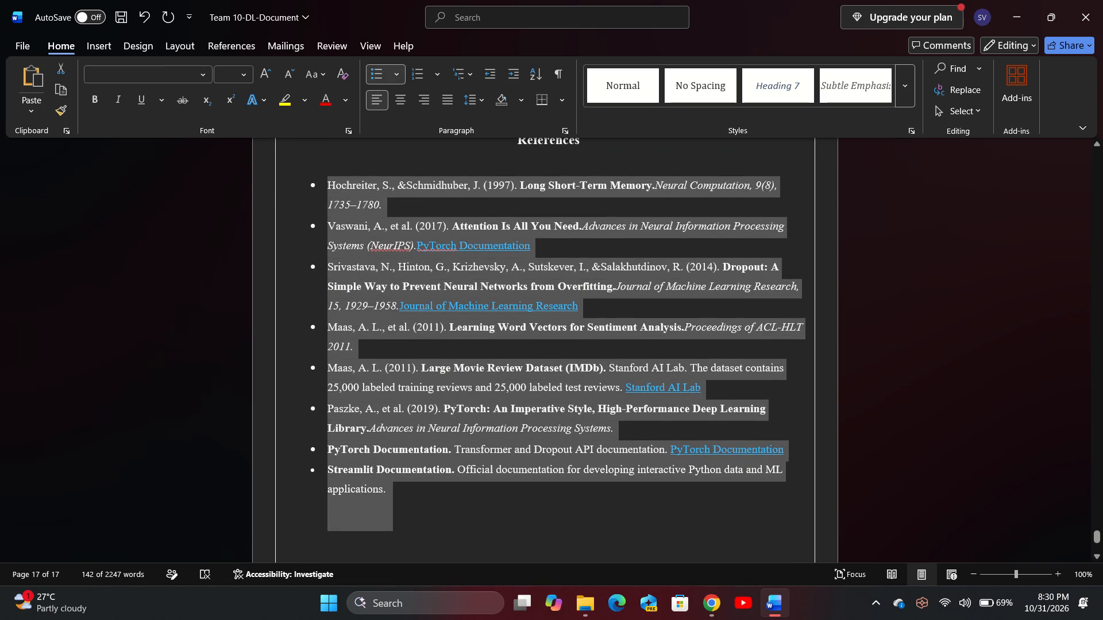
pyautogui.click(450, 98)
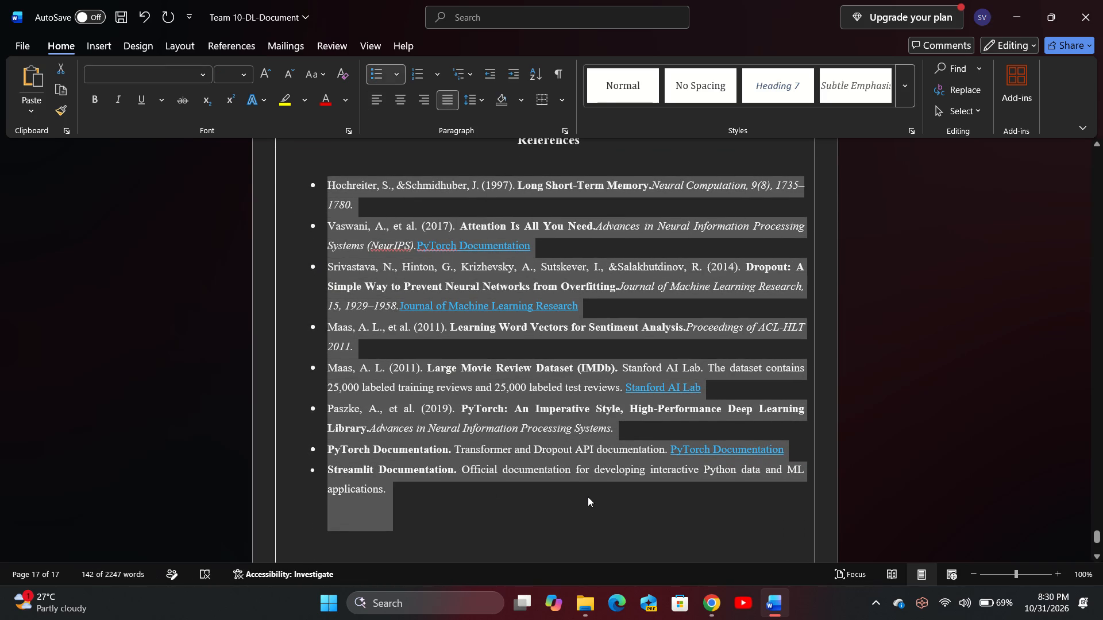
pyautogui.click(585, 495)
# Save the report document.
pyautogui.scroll(2, 547, 343)
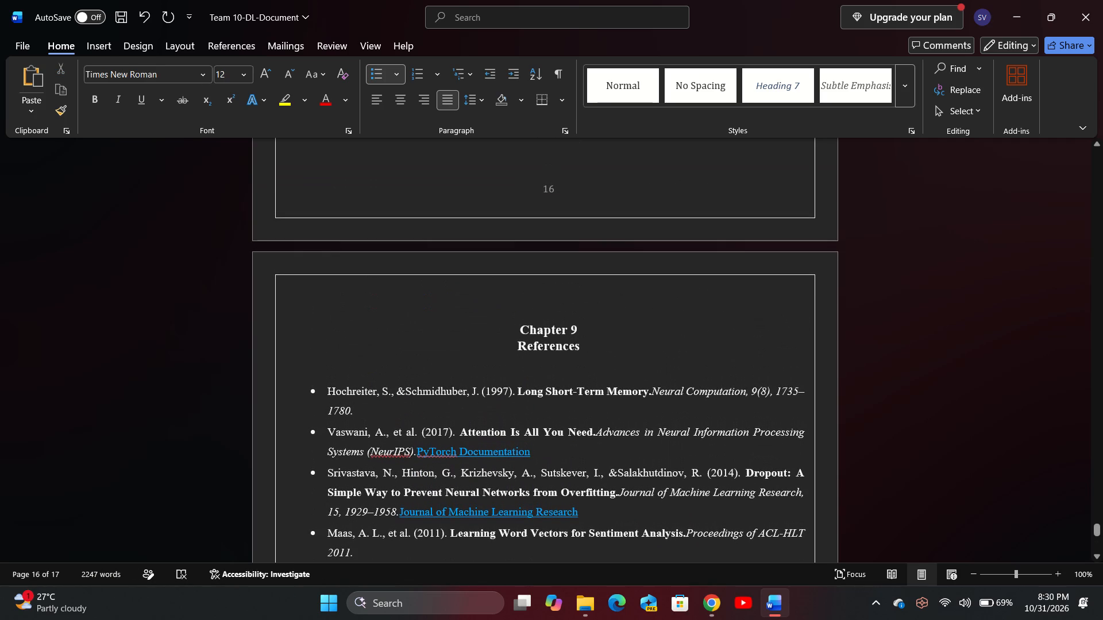
pyautogui.hotkey('ctrl', 's')
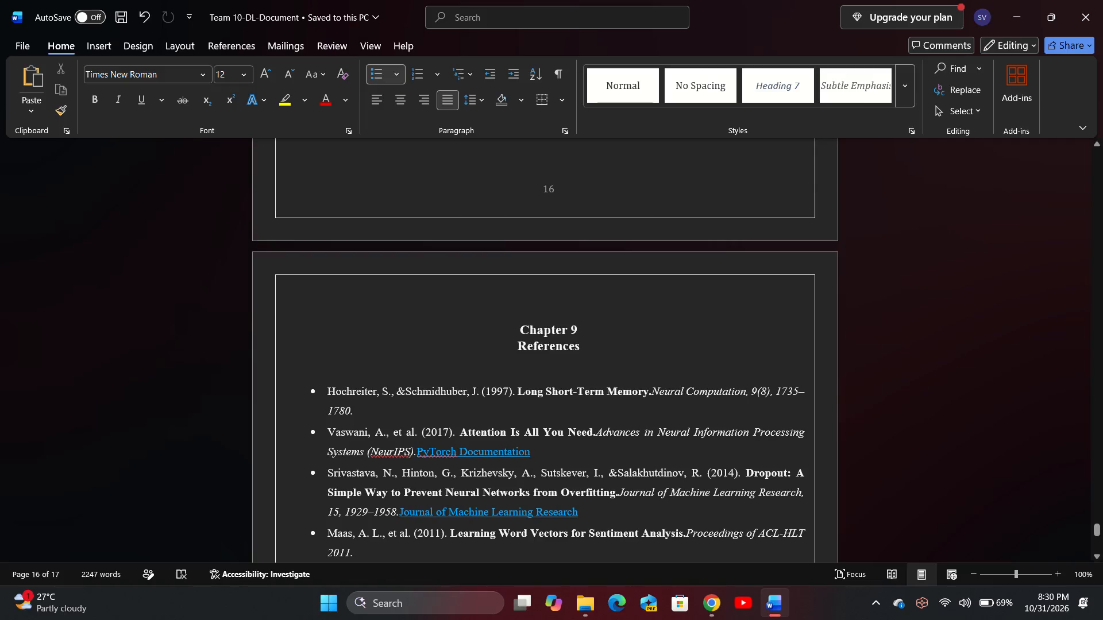
# Start turning on AutoSave for the document.
pyautogui.click(86, 14)
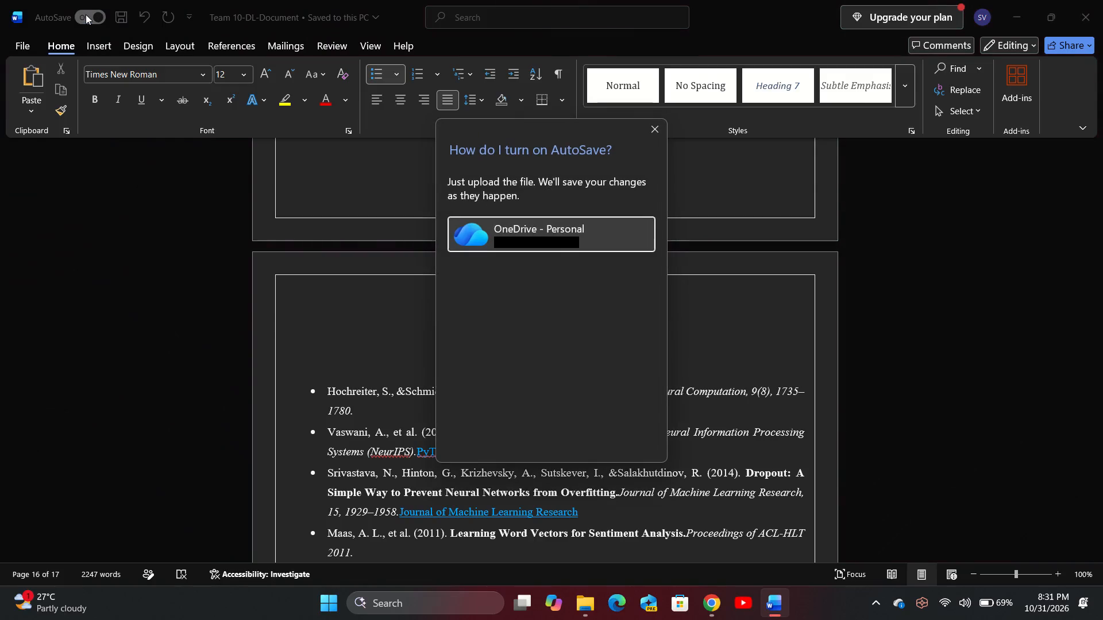
# Upload the report to the personal OneDrive account to turn on AutoSave.
pyautogui.click(538, 242)
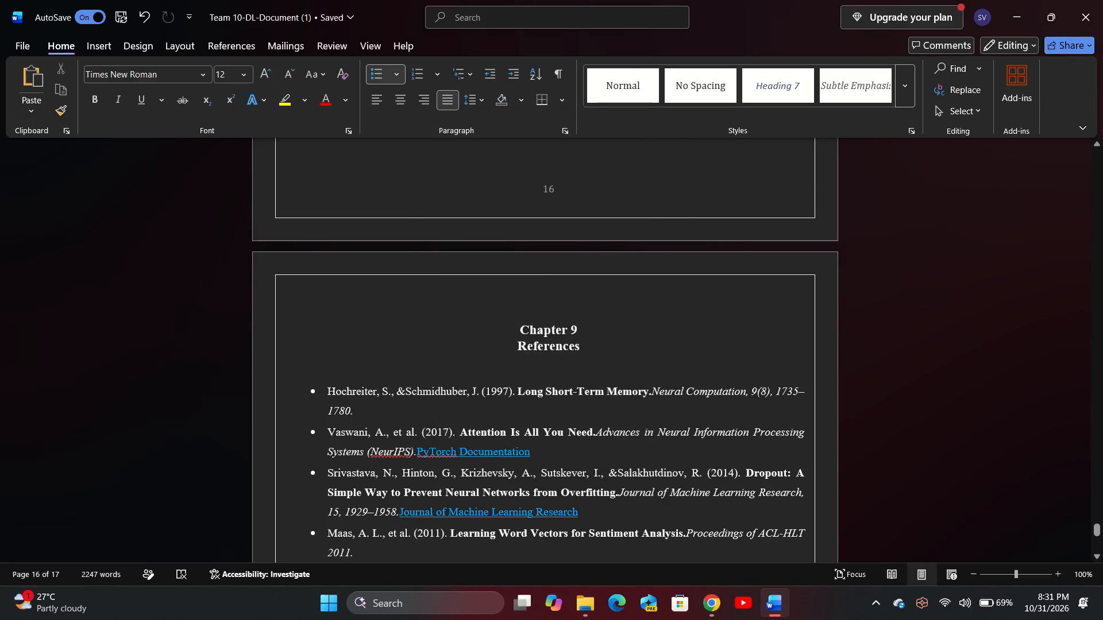
# Close the report document and the File Explorer window behind it.
pyautogui.click(1102, 0)
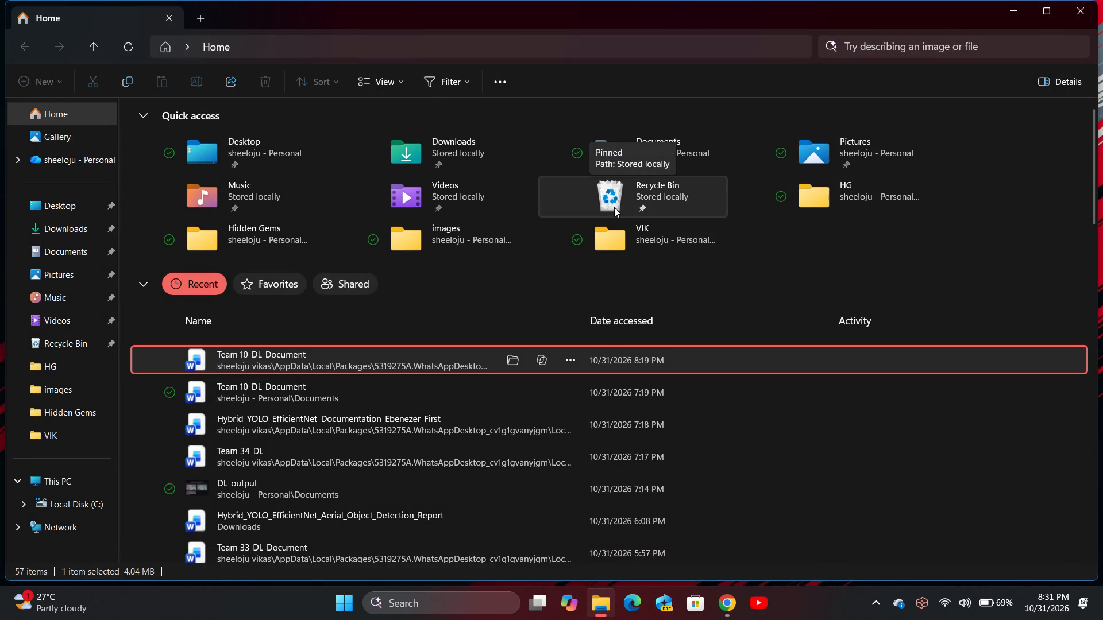
pyautogui.click(1089, 0)
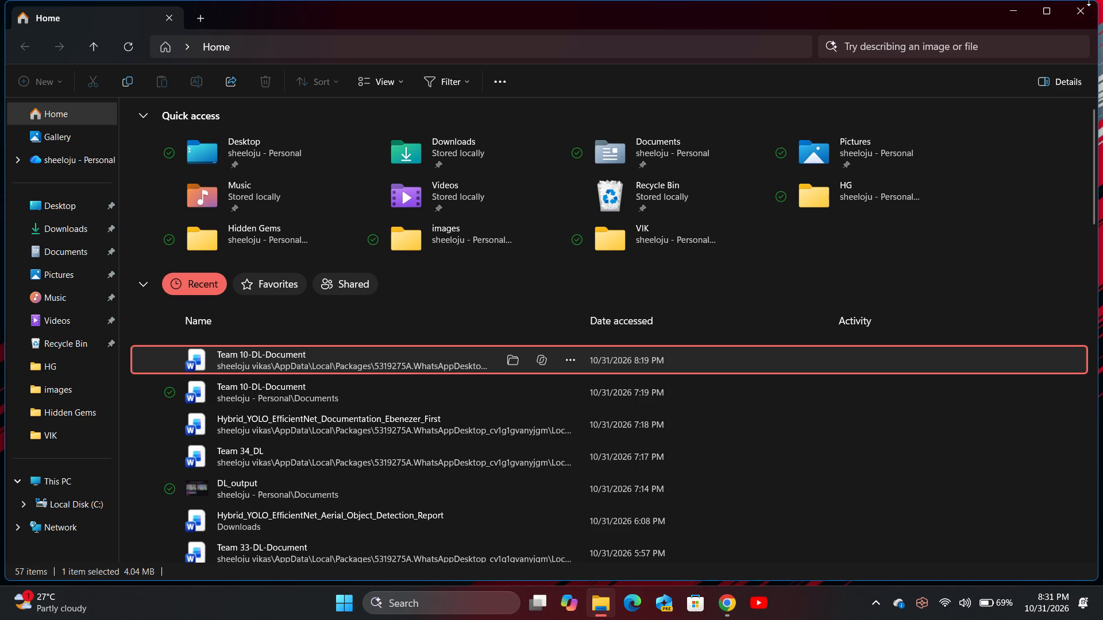
pyautogui.click(1082, 11)
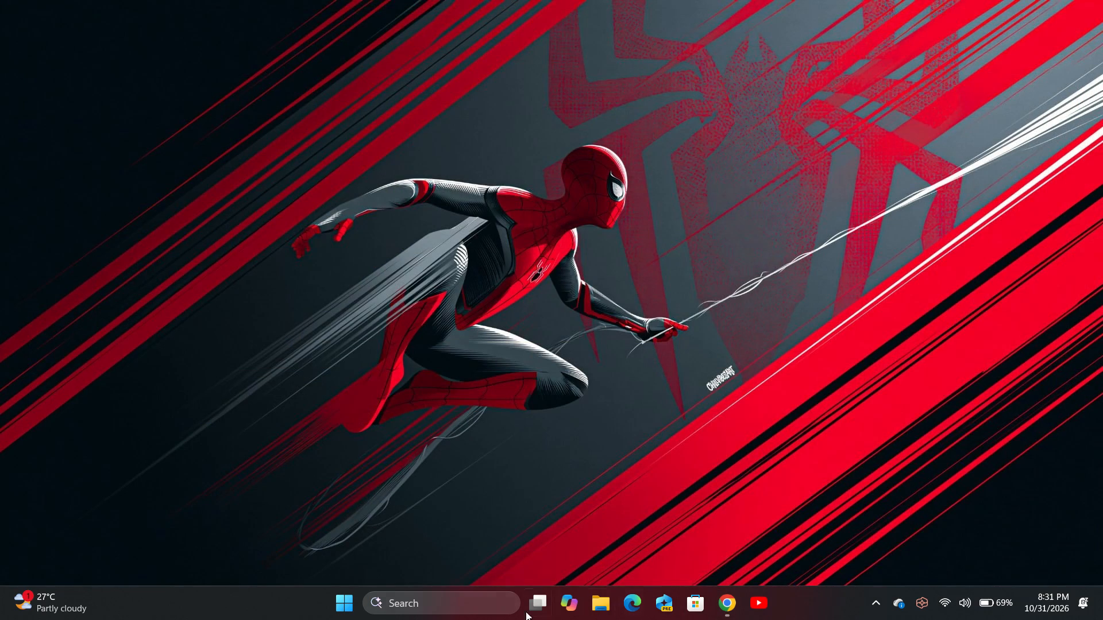
# Open the Windows search to look for an app.
pyautogui.click(482, 611)
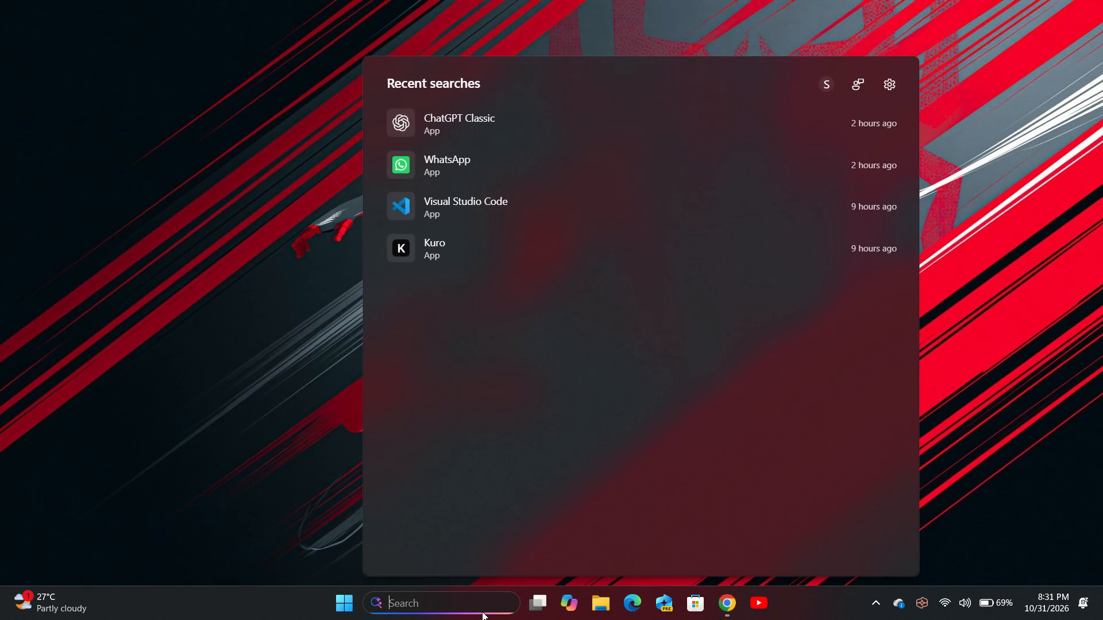